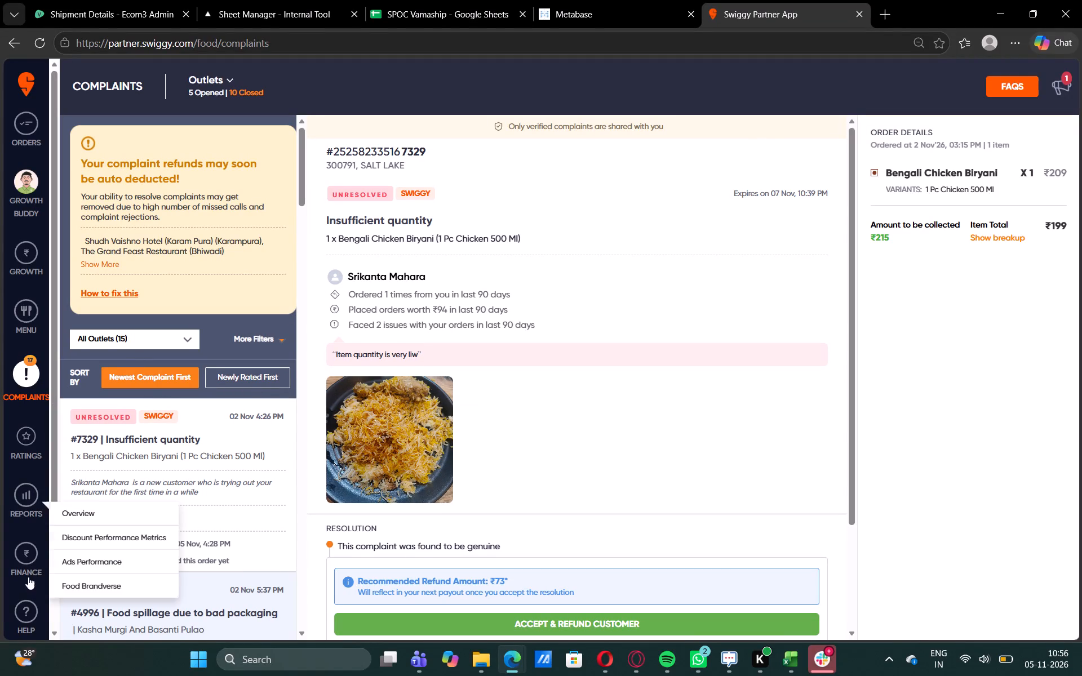
Open the downloadable reports page in the Finance section of the Swiggy partner portal.
{"action": "left_click", "coordinate": [25, 554]}
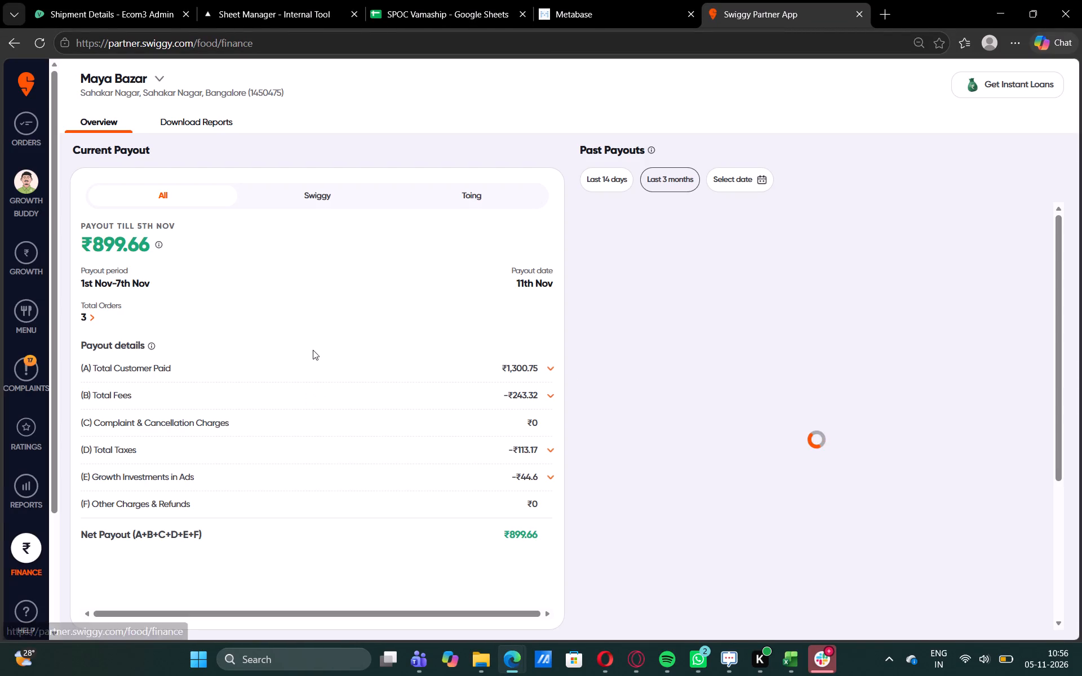
{"action": "left_click", "coordinate": [208, 121]}
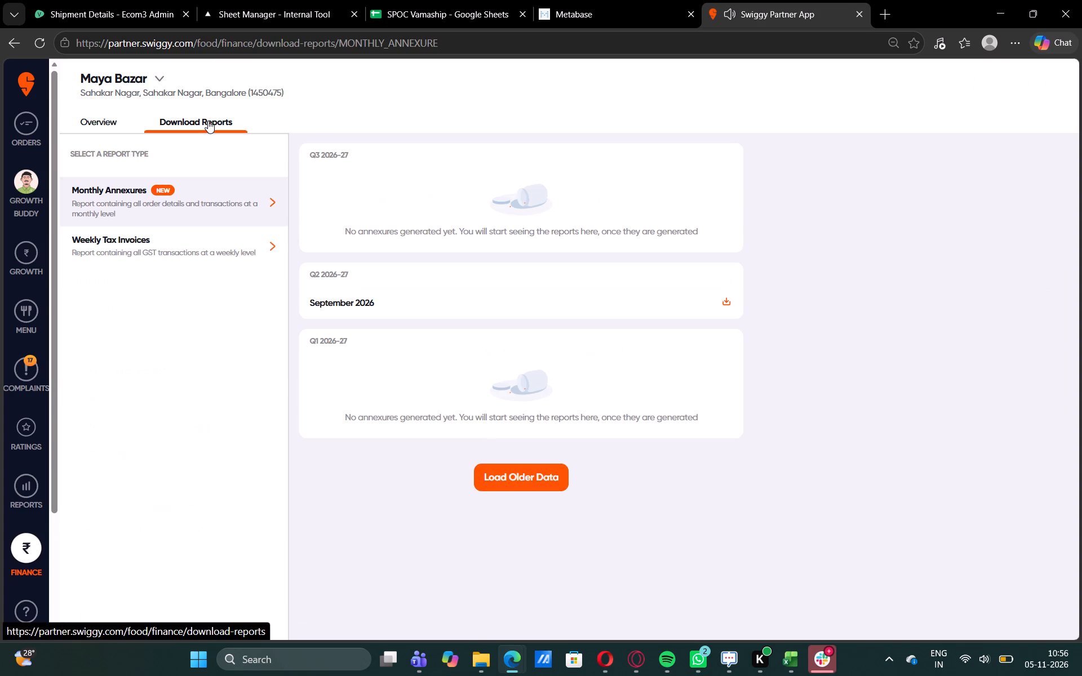
Mute the Swiggy Partner App browser tab.
{"action": "right_click", "coordinate": [780, 10]}
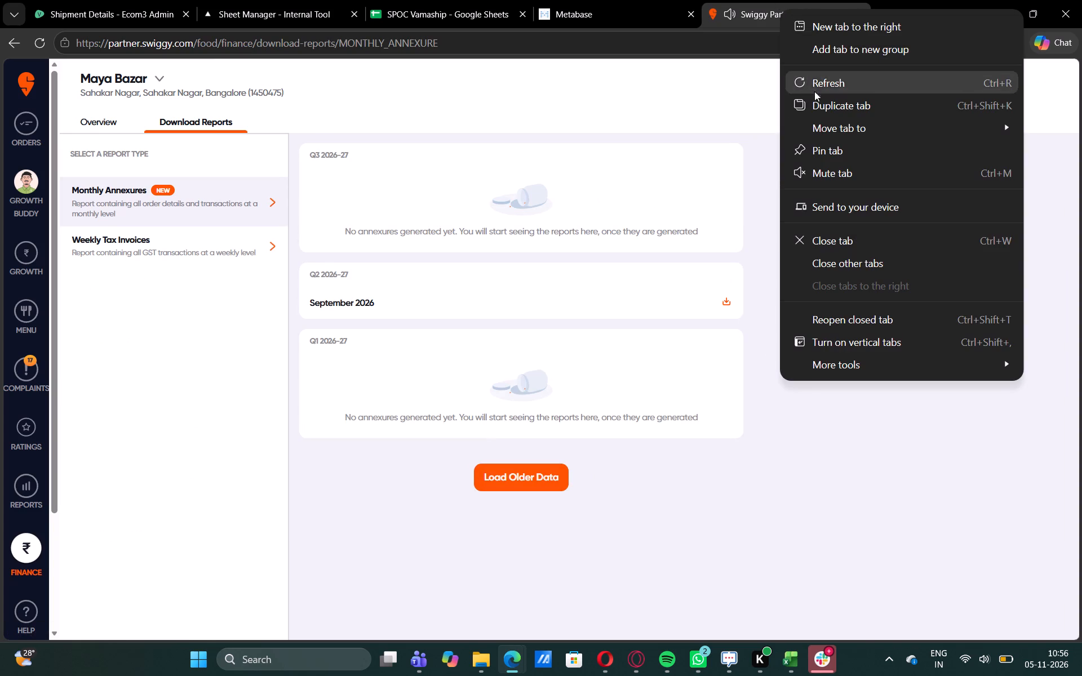
{"action": "left_click", "coordinate": [832, 175]}
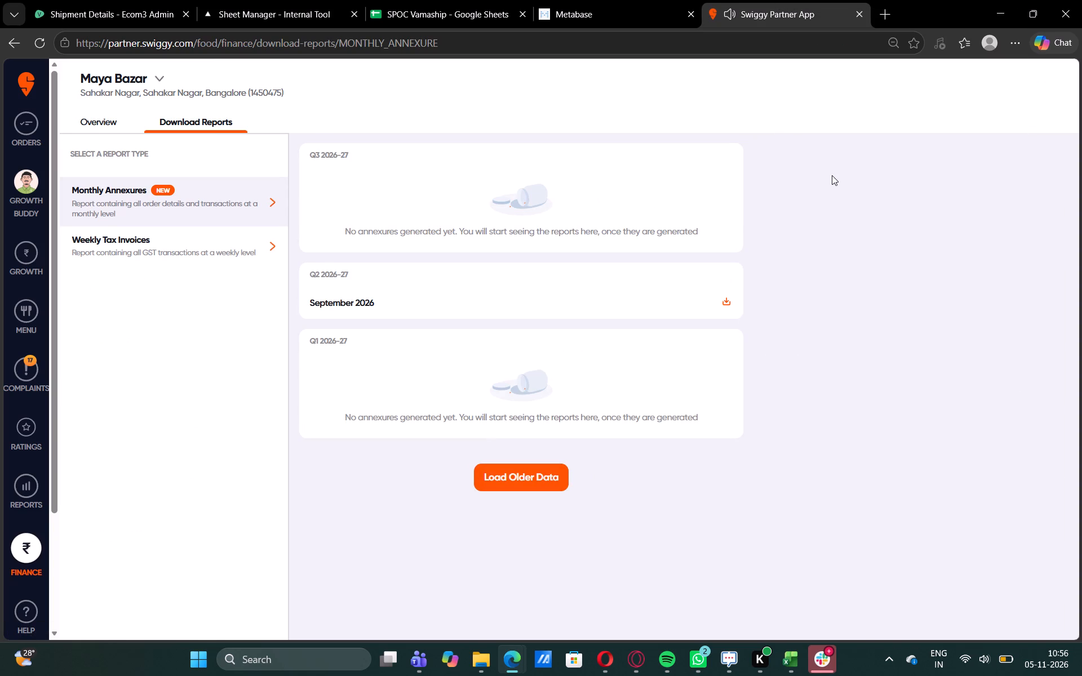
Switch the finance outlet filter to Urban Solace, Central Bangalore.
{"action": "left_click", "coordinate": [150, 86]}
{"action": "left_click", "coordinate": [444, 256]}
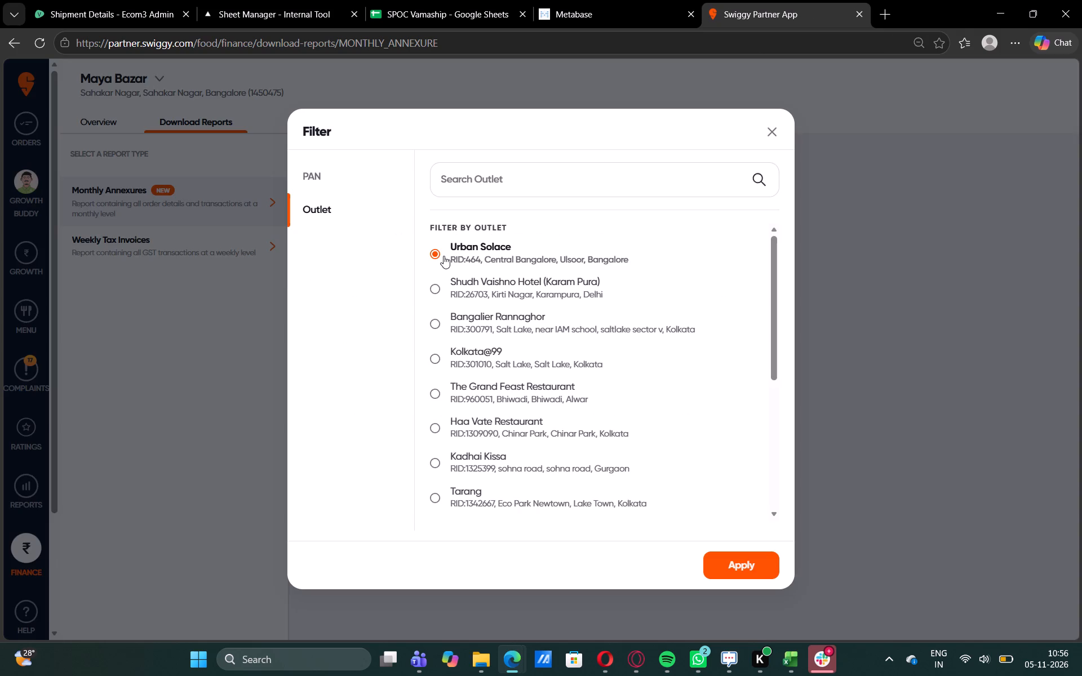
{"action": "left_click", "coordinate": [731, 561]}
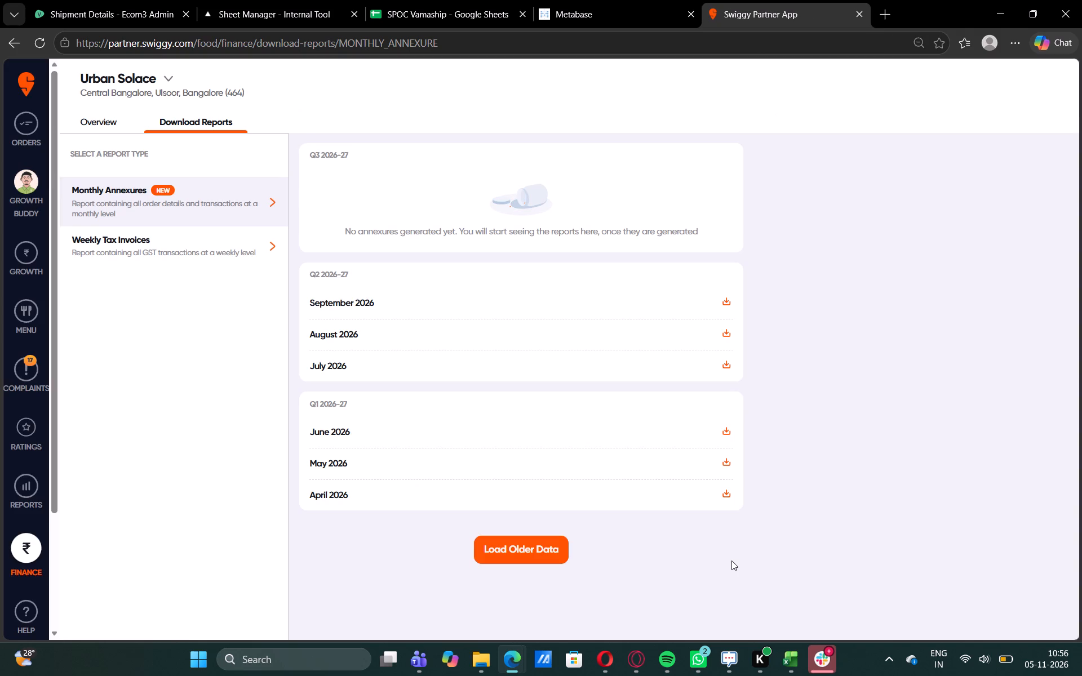
Go to the payout overview and filter it to The Grand Feast Restaurant outlet in Bhiwadi.
{"action": "left_click", "coordinate": [97, 124]}
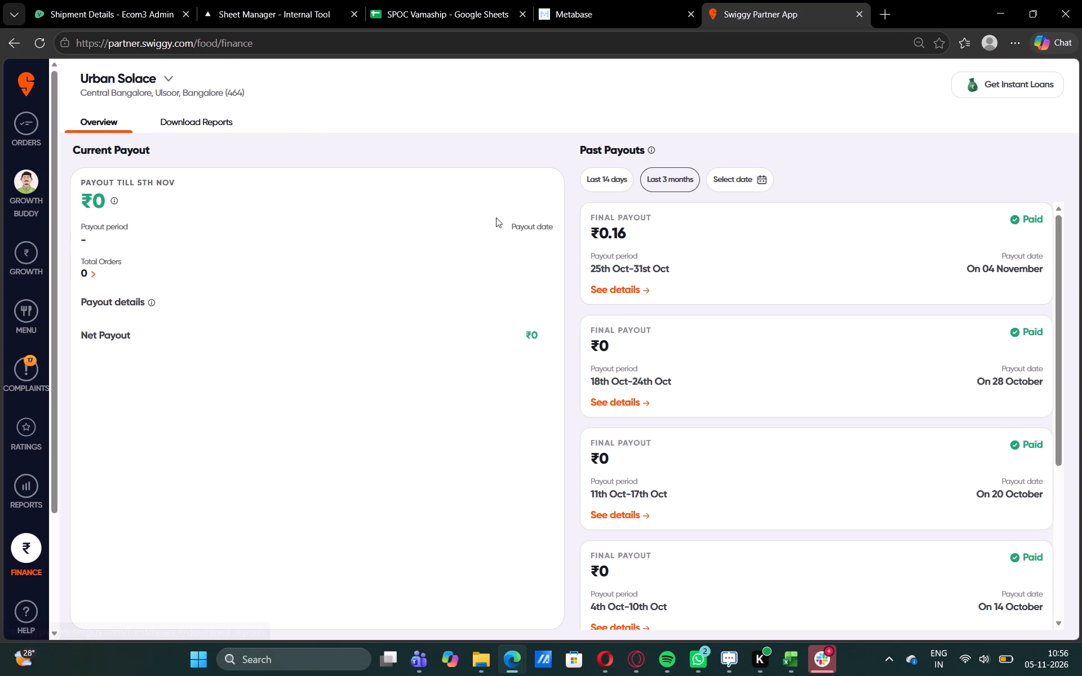
{"action": "left_click", "coordinate": [158, 81]}
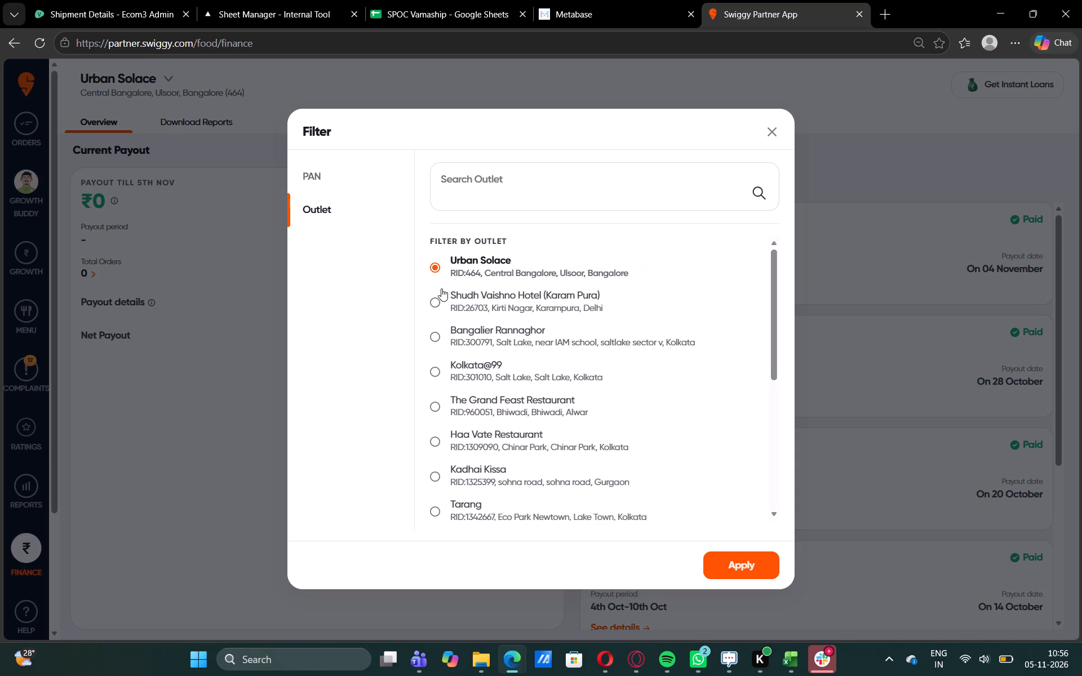
{"action": "left_click", "coordinate": [441, 288]}
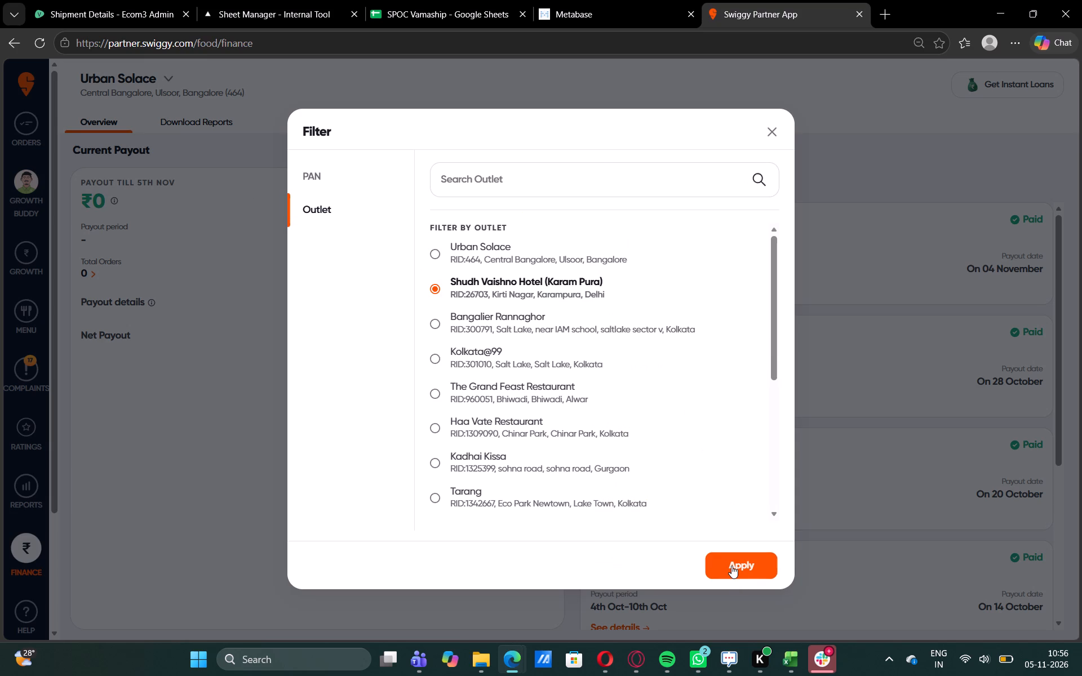
{"action": "left_click", "coordinate": [438, 390]}
{"action": "left_click", "coordinate": [740, 563]}
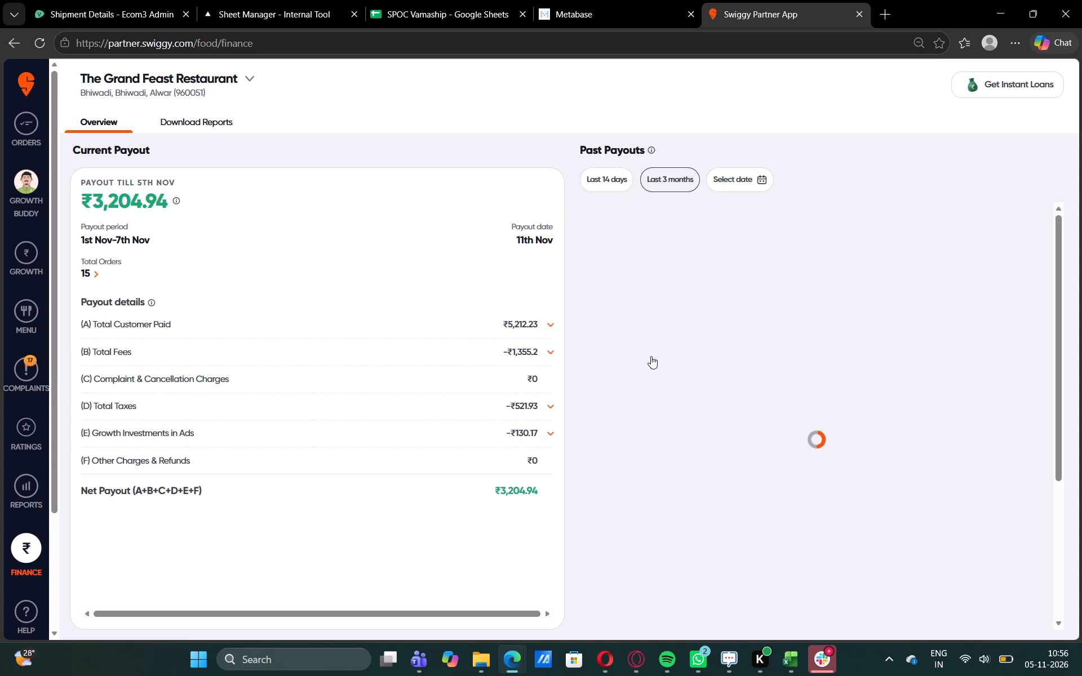
Open the past payout for 25th Oct–31st Oct and download its Payout Annexures report.
{"action": "left_click", "coordinate": [639, 291]}
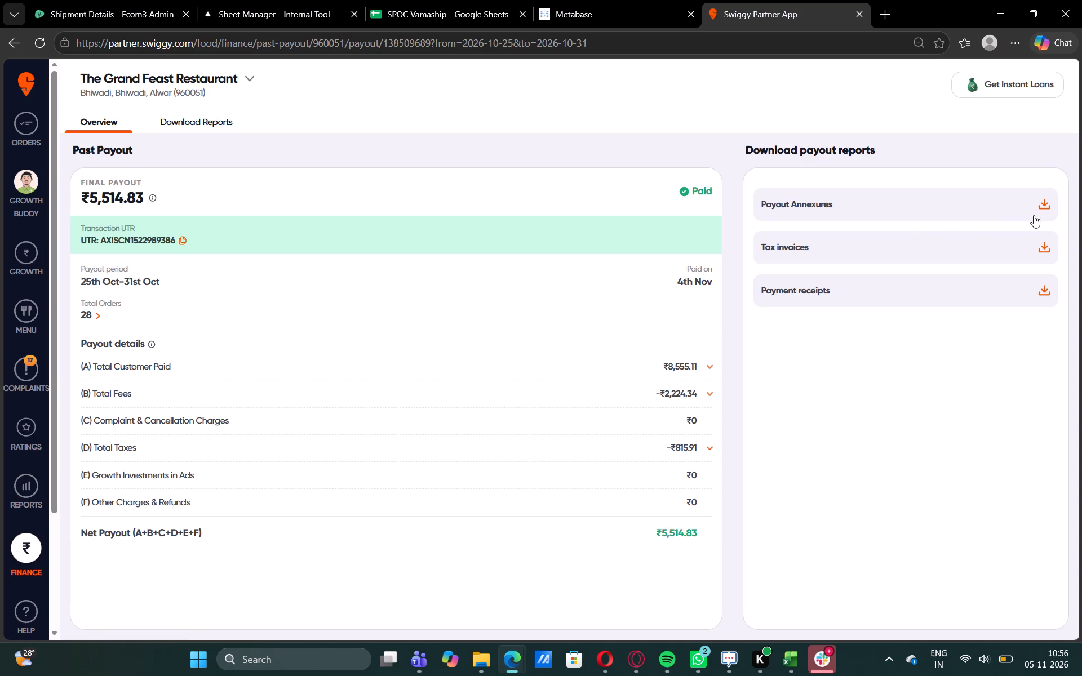
{"action": "left_click", "coordinate": [1043, 206]}
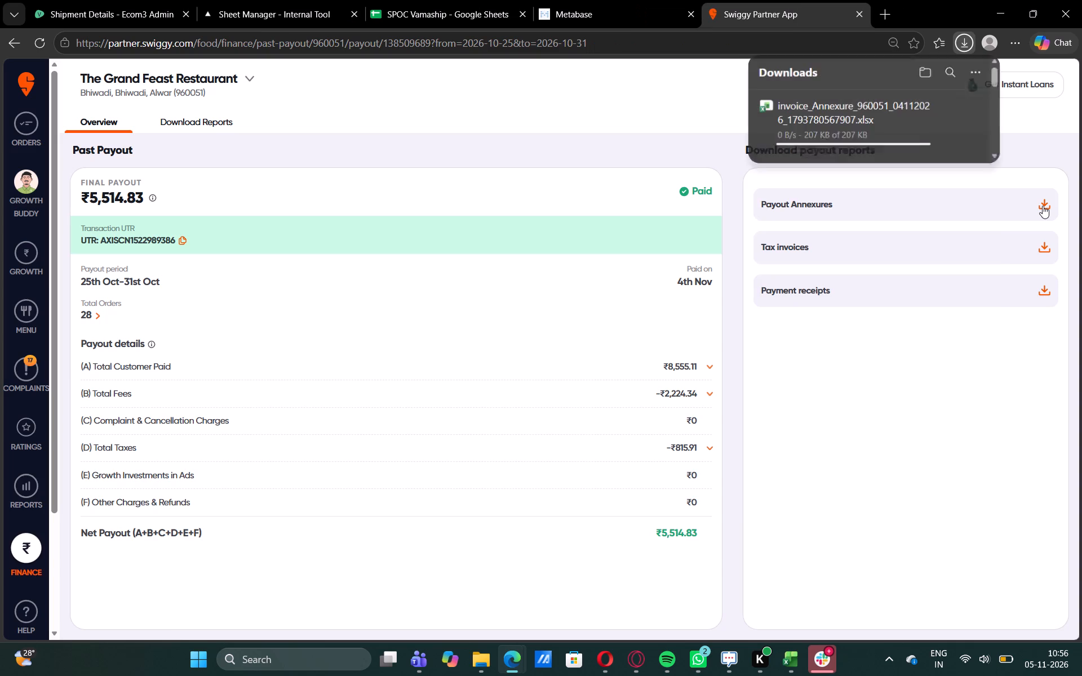
Open the downloaded invoice_Annexure_960051 workbook from its folder in Excel and enable editing.
{"action": "left_click", "coordinate": [944, 124]}
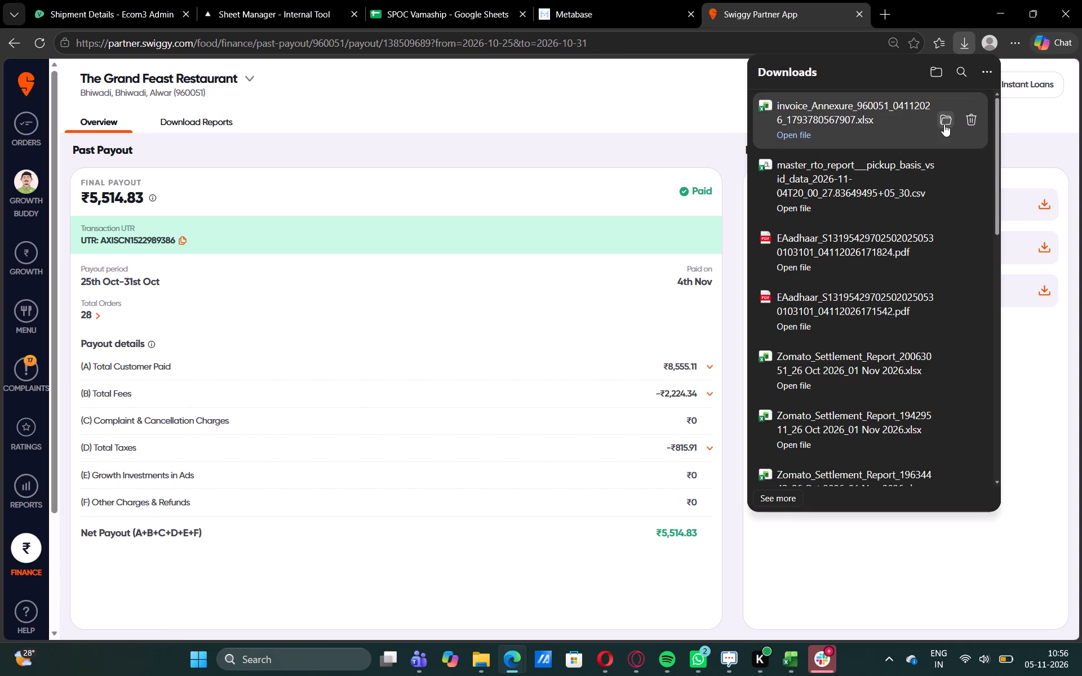
{"action": "double_click", "coordinate": [394, 144]}
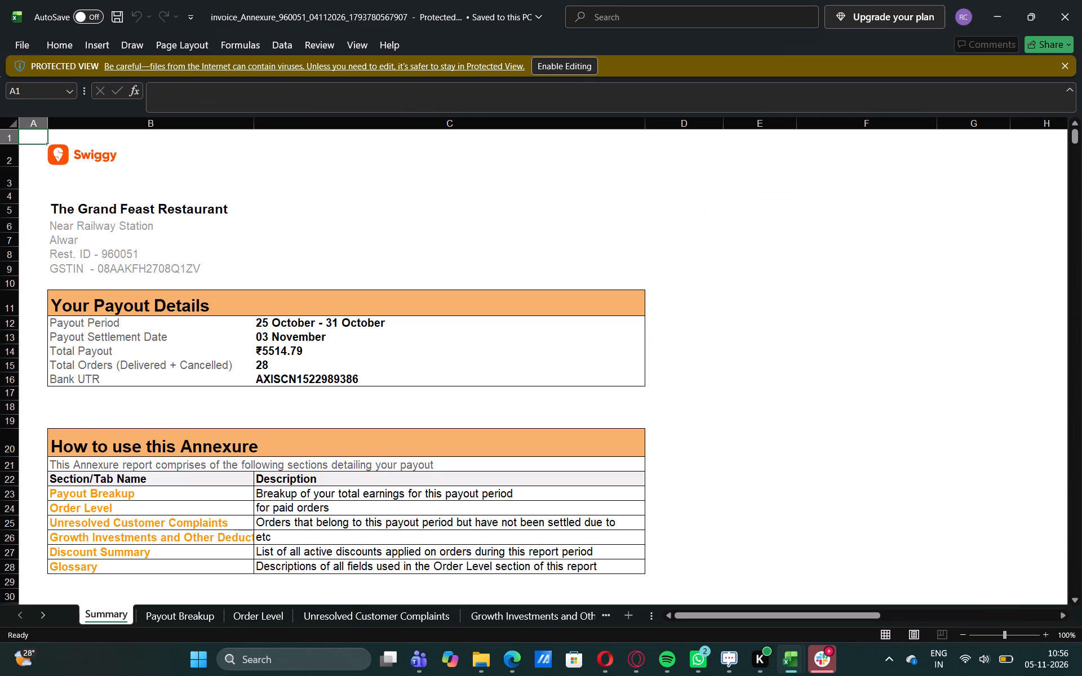
{"action": "left_click", "coordinate": [577, 64]}
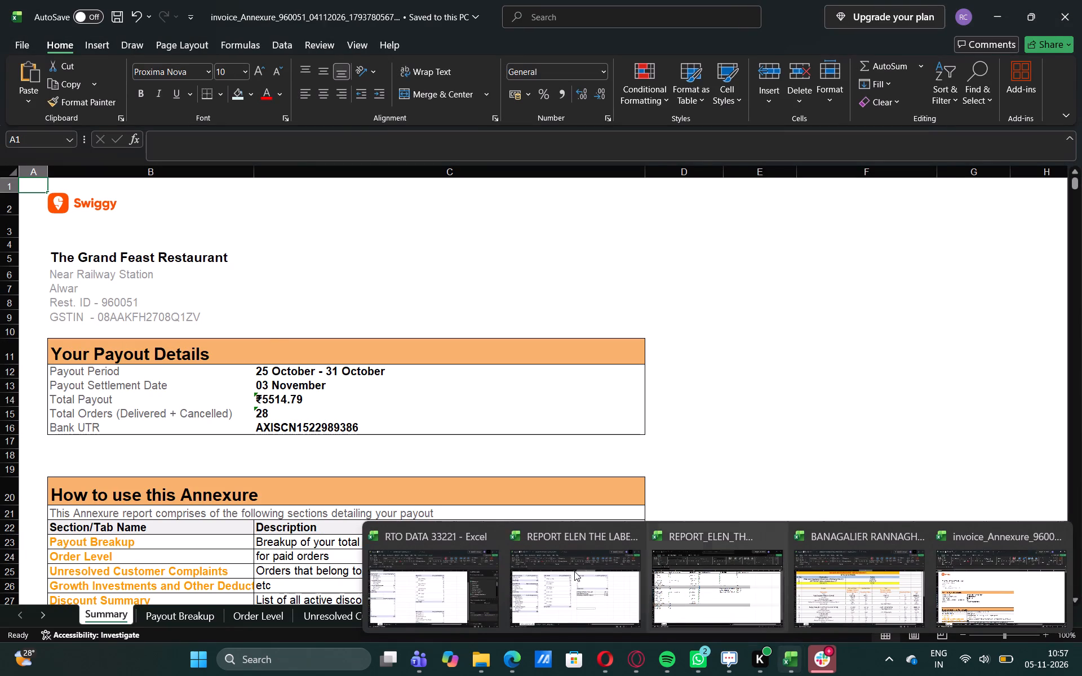
Close the RTO DATA 33221 workbook and both REPORT ELEN THE LABEL workbooks.
{"action": "left_click", "coordinate": [491, 539]}
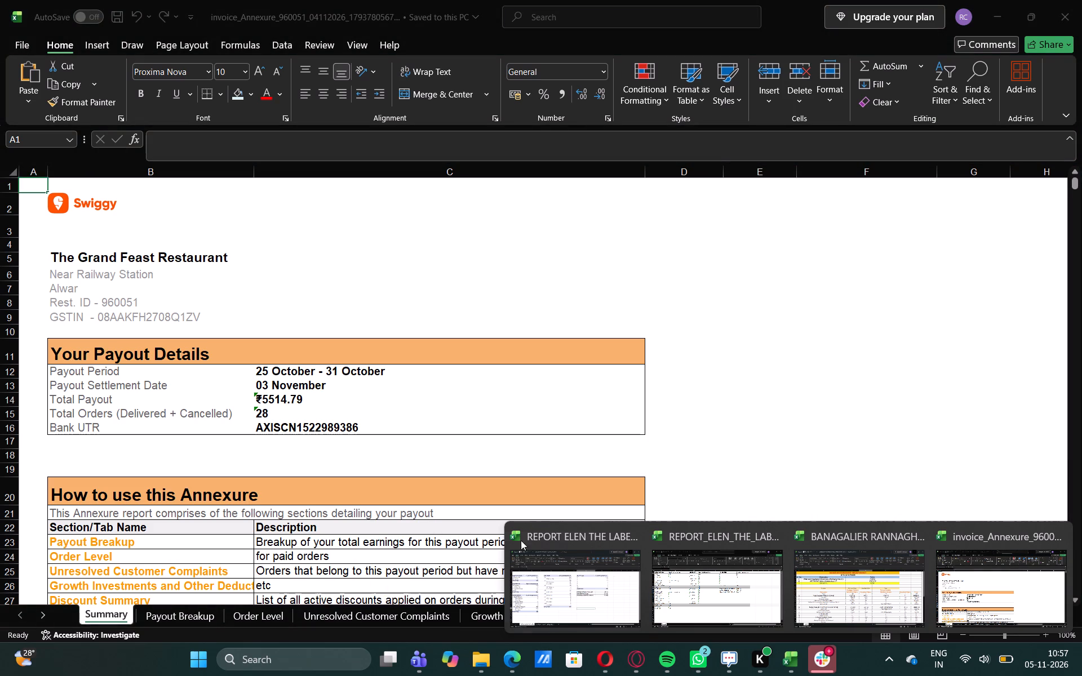
{"action": "left_click", "coordinate": [629, 537]}
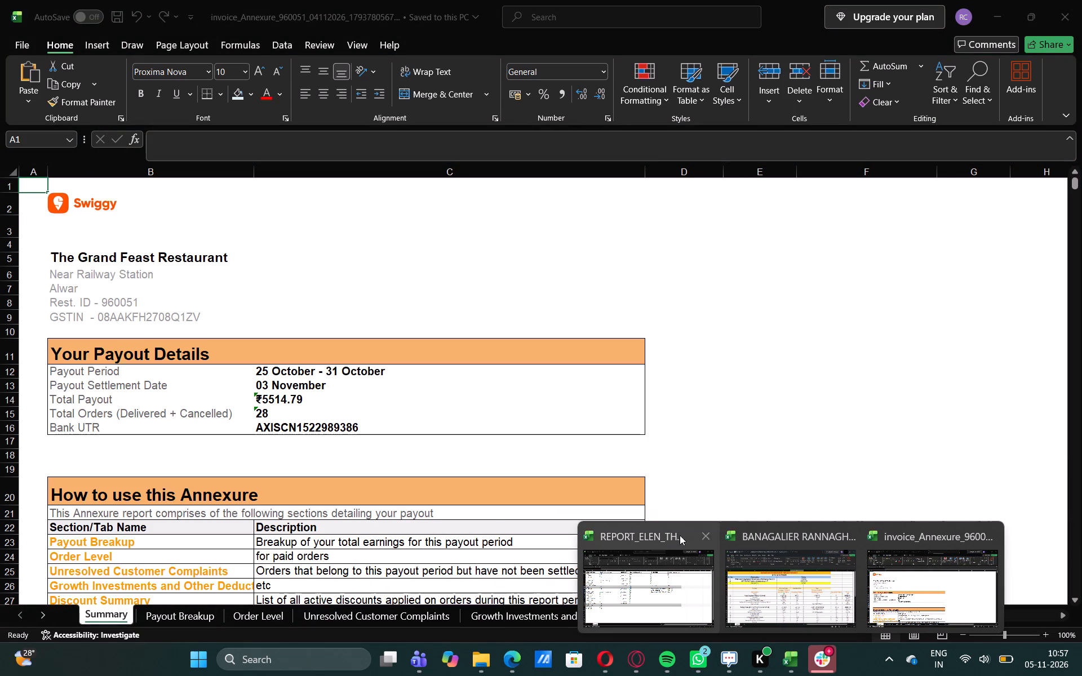
{"action": "left_click", "coordinate": [703, 535]}
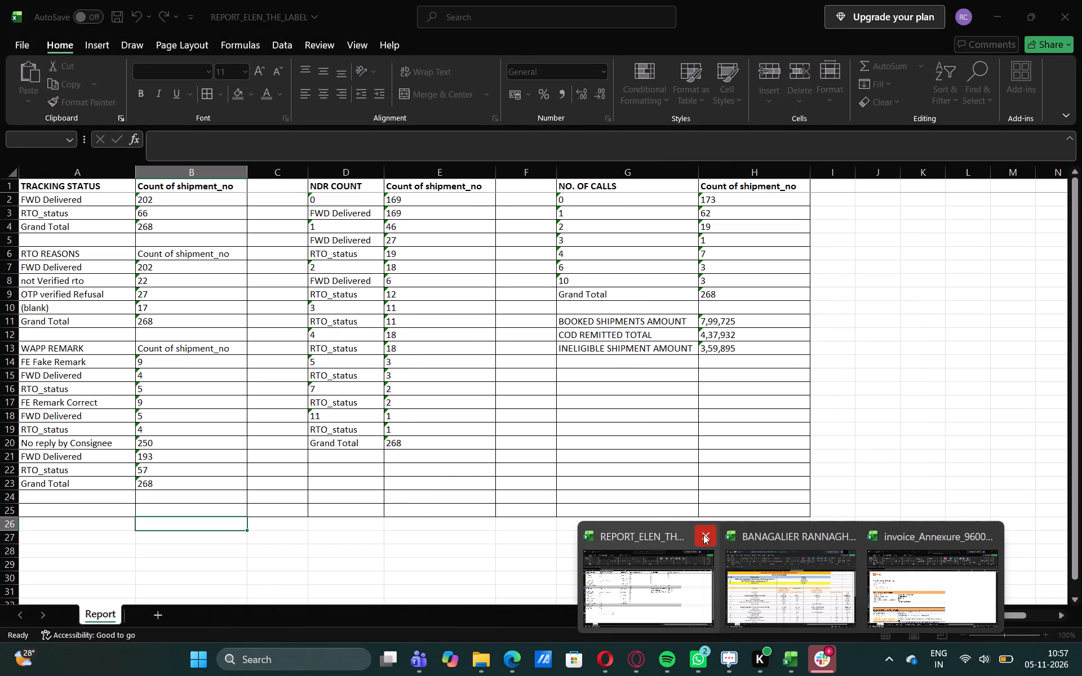
{"action": "left_click", "coordinate": [818, 419]}
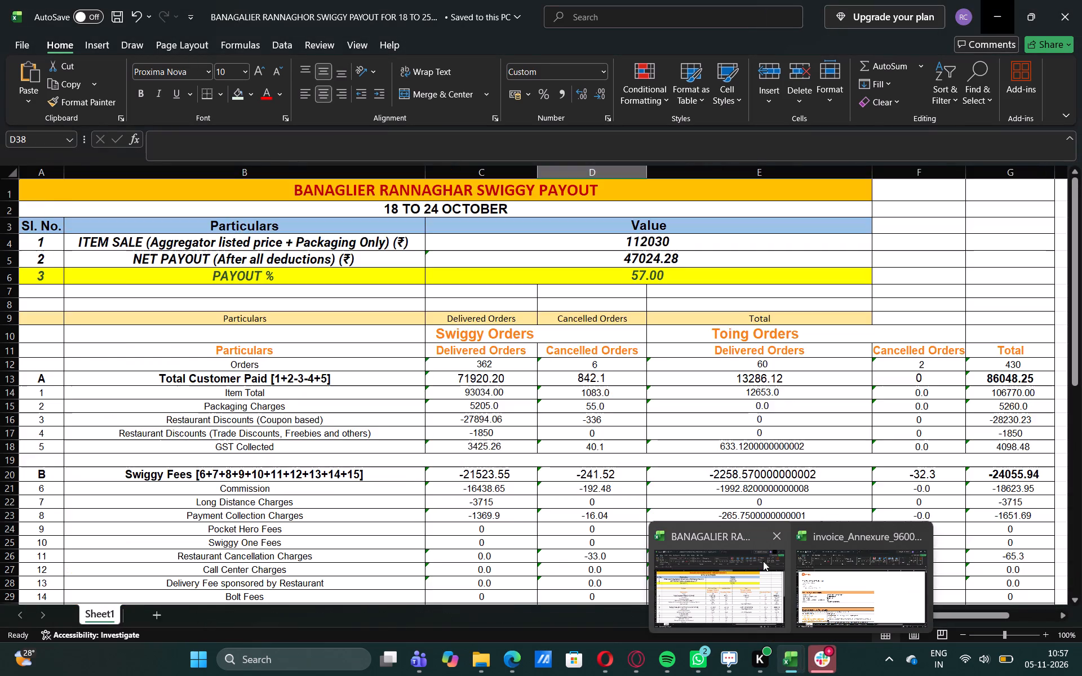
Create a new blank Excel workbook.
{"action": "right_click", "coordinate": [797, 662]}
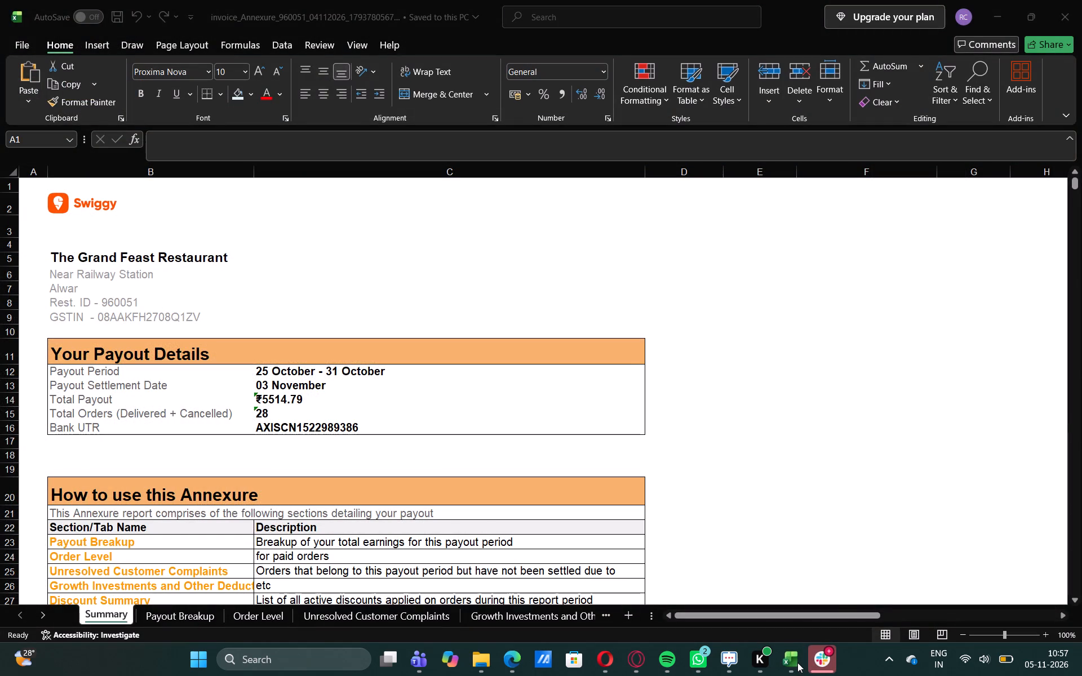
{"action": "left_click", "coordinate": [768, 577]}
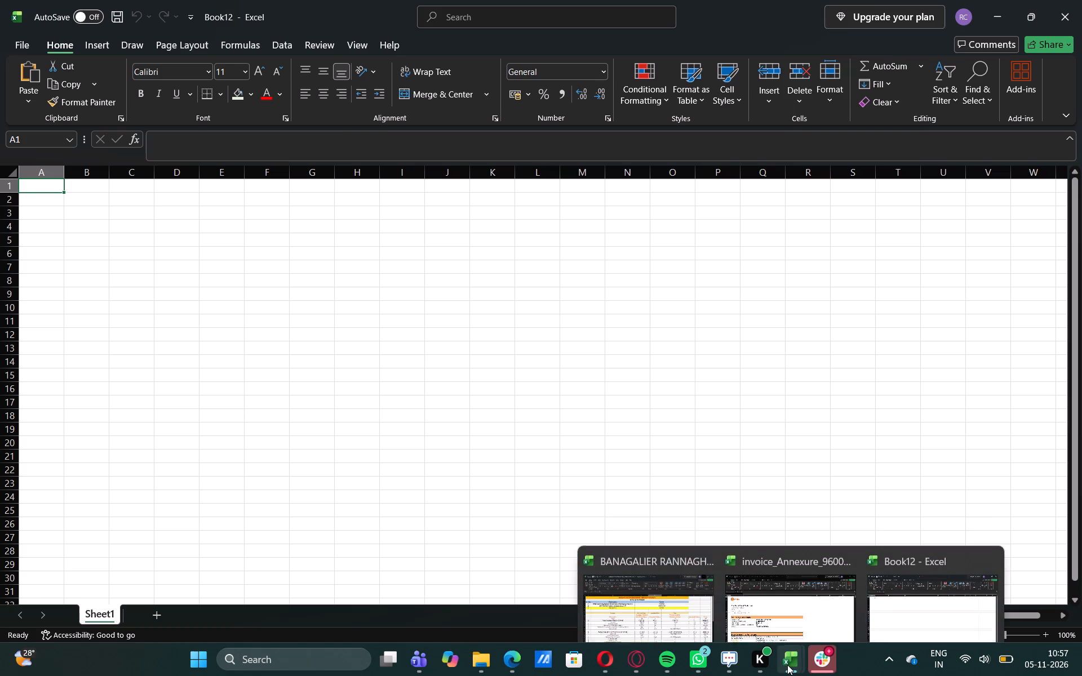
Copy the title, summary and header block A1:E9 from the Banagalier Rannaghor Swiggy payout workbook into cell A1 of the new workbook.
{"action": "left_click", "coordinate": [637, 582]}
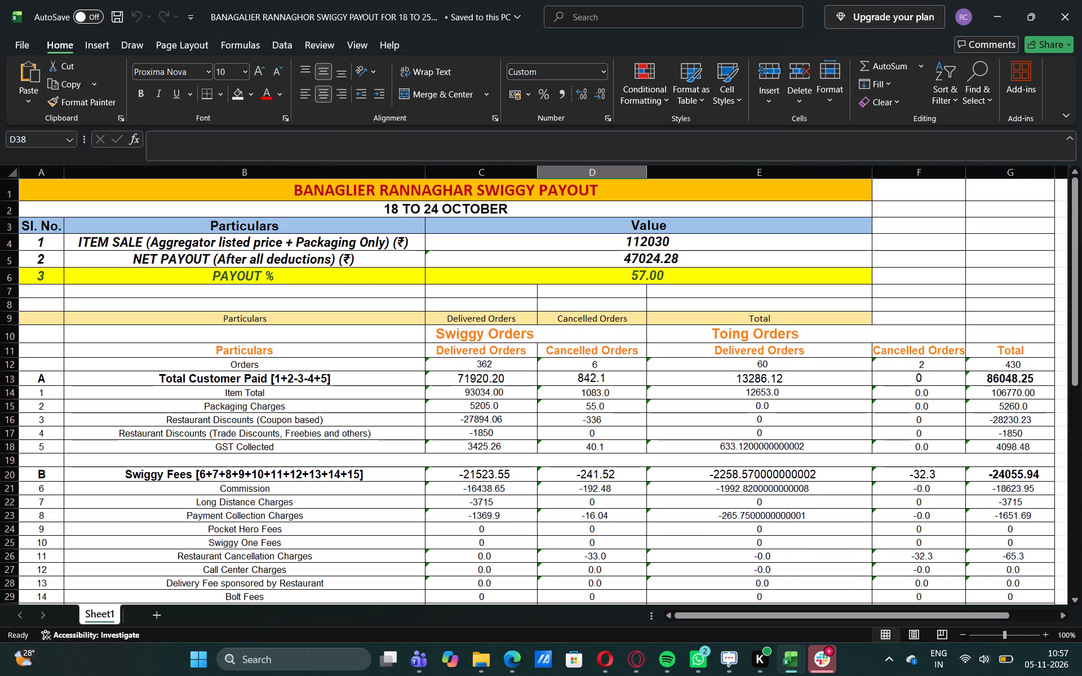
{"action": "left_click", "coordinate": [125, 190]}
{"action": "right_click_drag", "start_coordinate": [125, 190], "coordinate": [128, 281]}
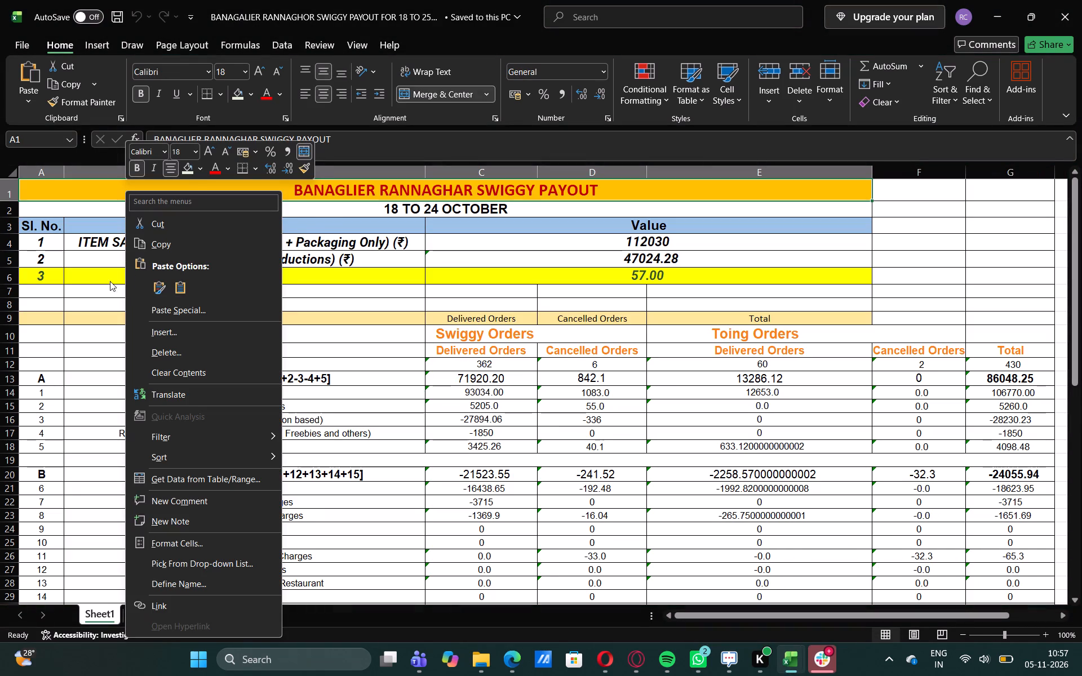
{"action": "left_click", "coordinate": [101, 283]}
{"action": "left_click", "coordinate": [57, 198]}
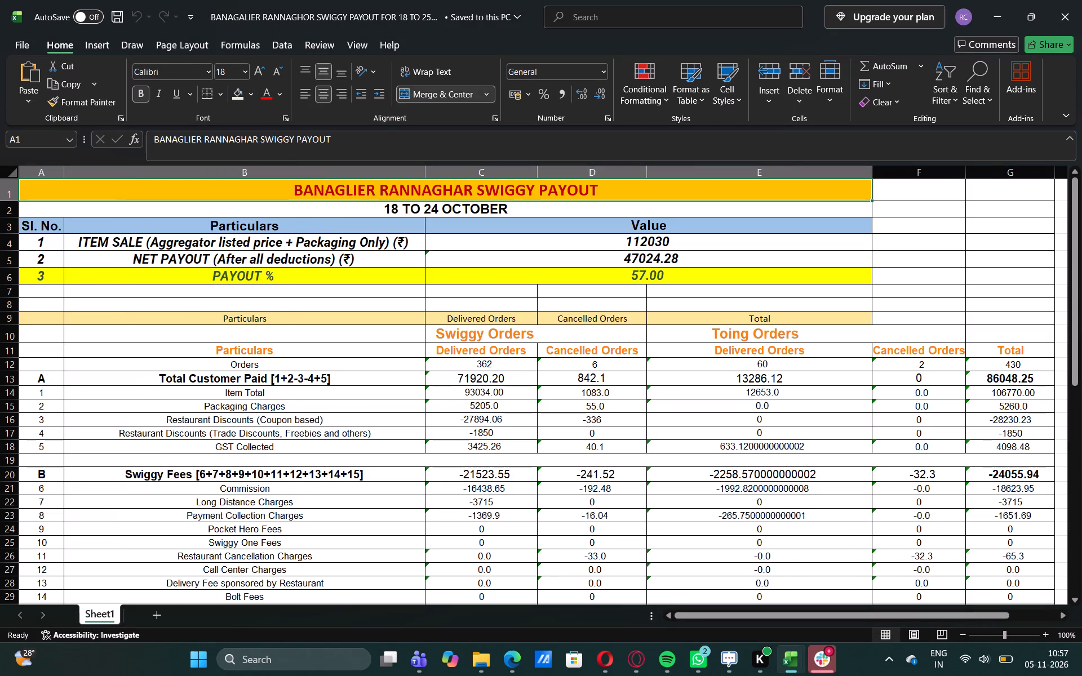
{"action": "left_click_drag", "start_coordinate": [55, 188], "coordinate": [57, 303]}
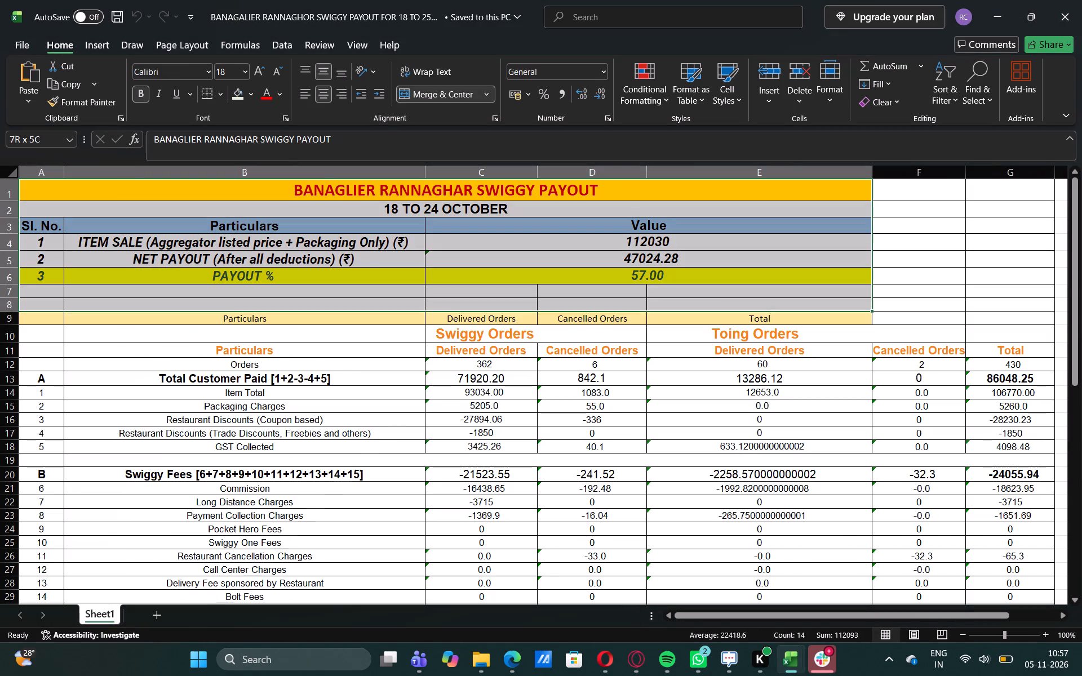
{"action": "left_click_drag", "start_coordinate": [57, 303], "coordinate": [58, 320]}
{"action": "key", "text": "ctrl+c"}
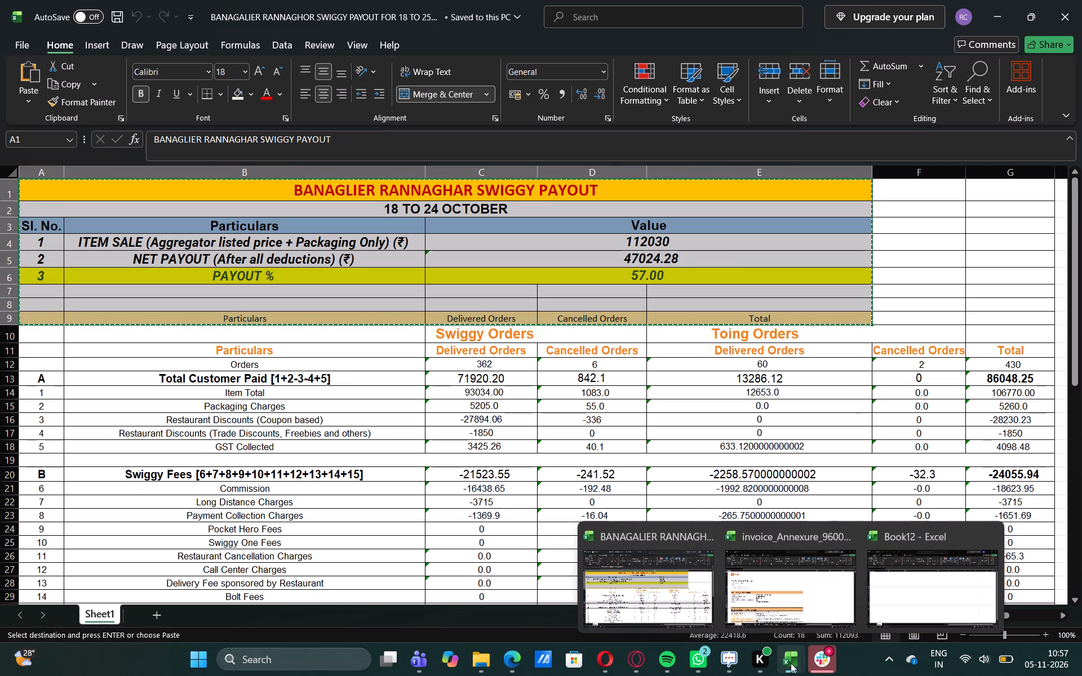
{"action": "left_click", "coordinate": [907, 590]}
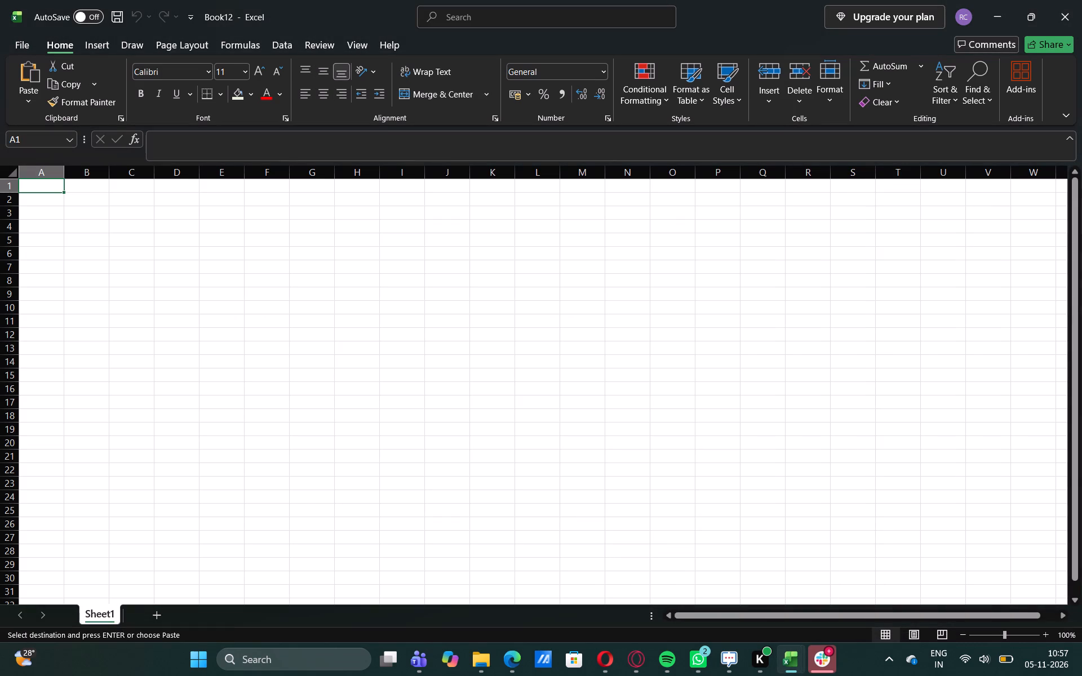
{"action": "key", "text": "ctrl+v"}
{"action": "left_click", "coordinate": [385, 315]}
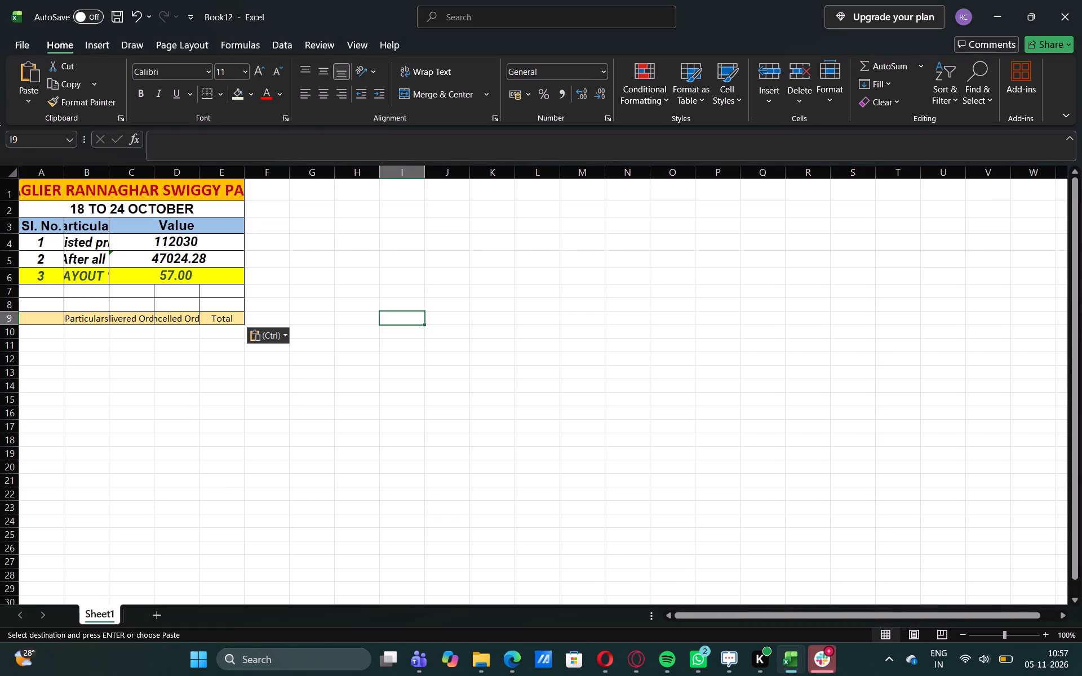
Widen columns E and B so the report title and the full Particulars labels fit.
{"action": "left_click_drag", "start_coordinate": [244, 172], "coordinate": [561, 170]}
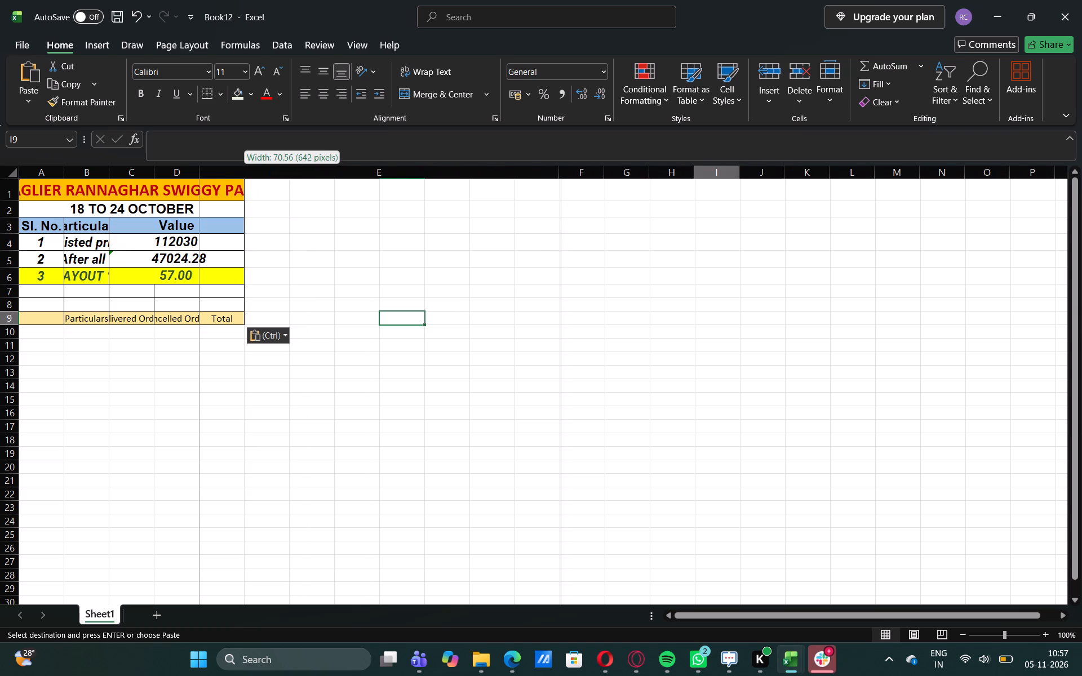
{"action": "left_click_drag", "start_coordinate": [561, 170], "coordinate": [739, 203]}
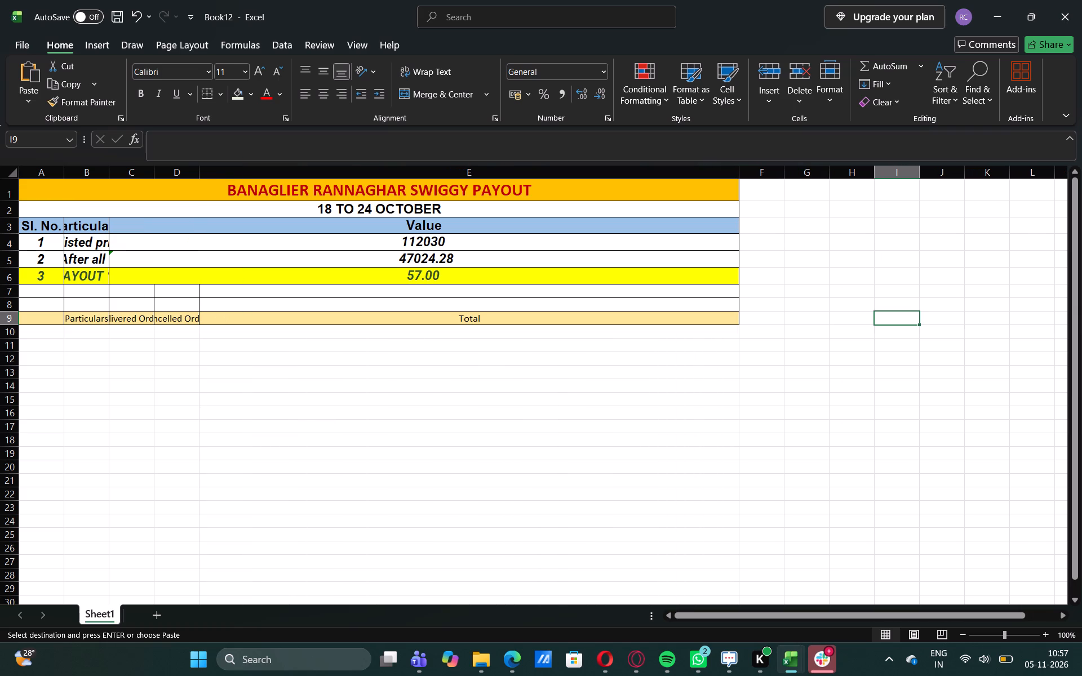
{"action": "left_click_drag", "start_coordinate": [108, 170], "coordinate": [113, 170]}
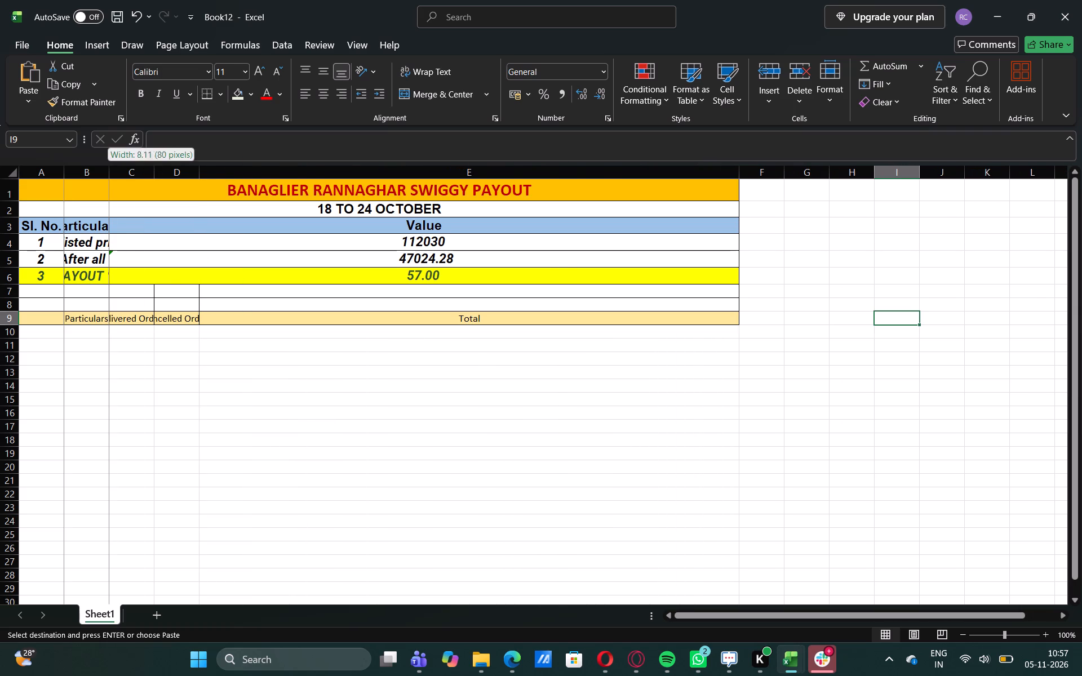
{"action": "left_click_drag", "start_coordinate": [113, 170], "coordinate": [249, 172]}
{"action": "left_click_drag", "start_coordinate": [249, 168], "coordinate": [338, 173]}
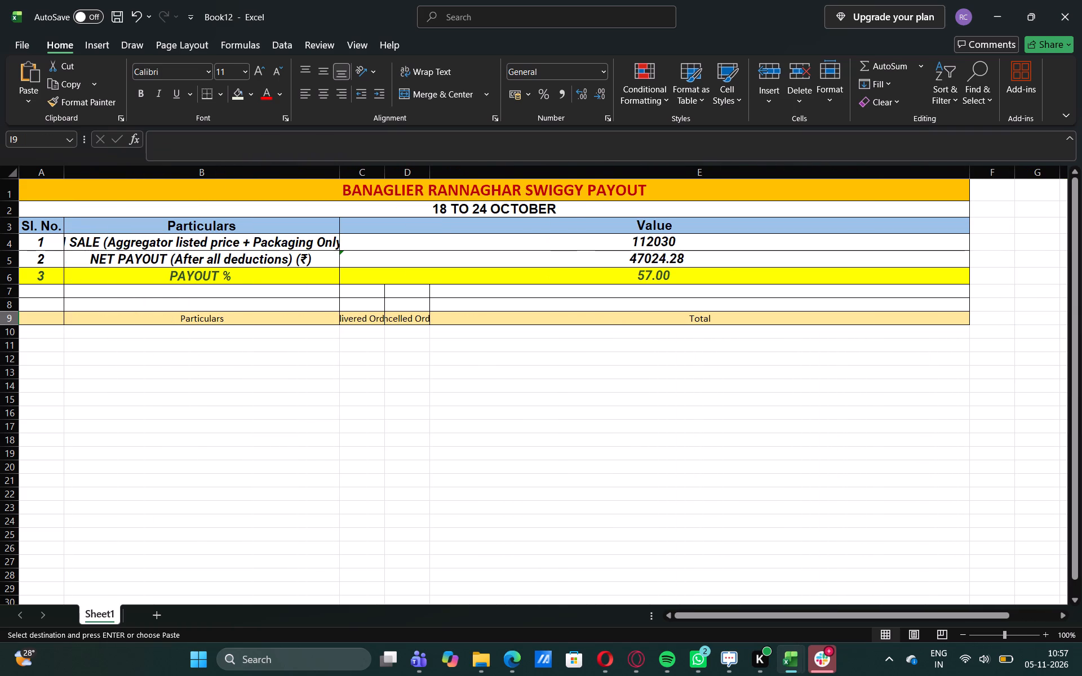
{"action": "left_click_drag", "start_coordinate": [338, 173], "coordinate": [368, 174]}
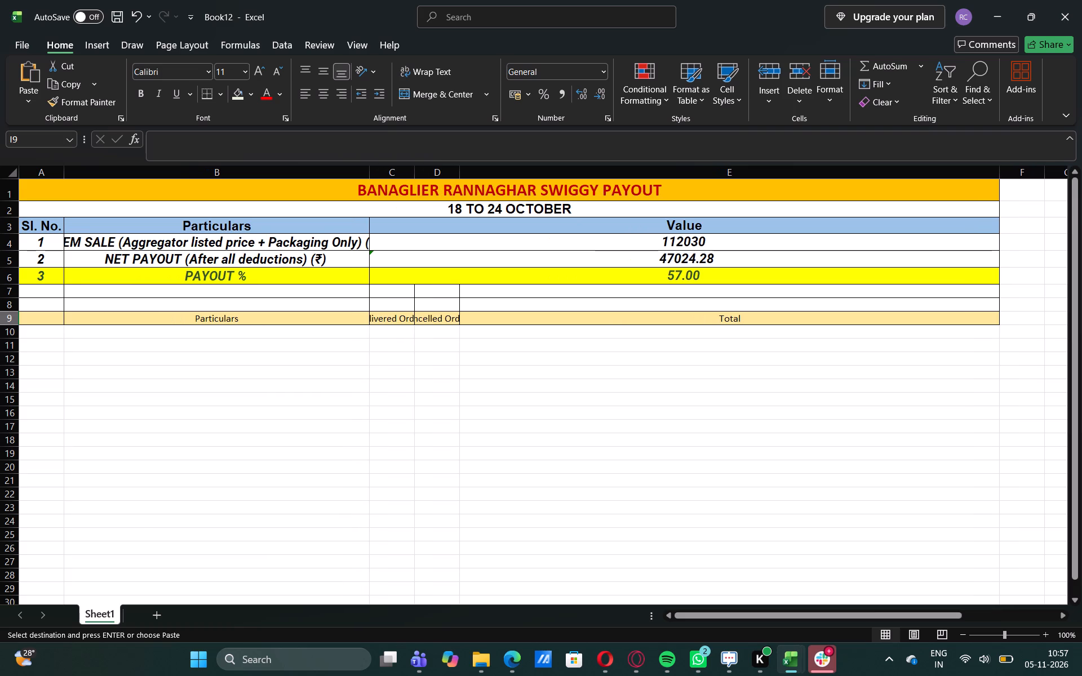
{"action": "left_click_drag", "start_coordinate": [368, 174], "coordinate": [424, 184]}
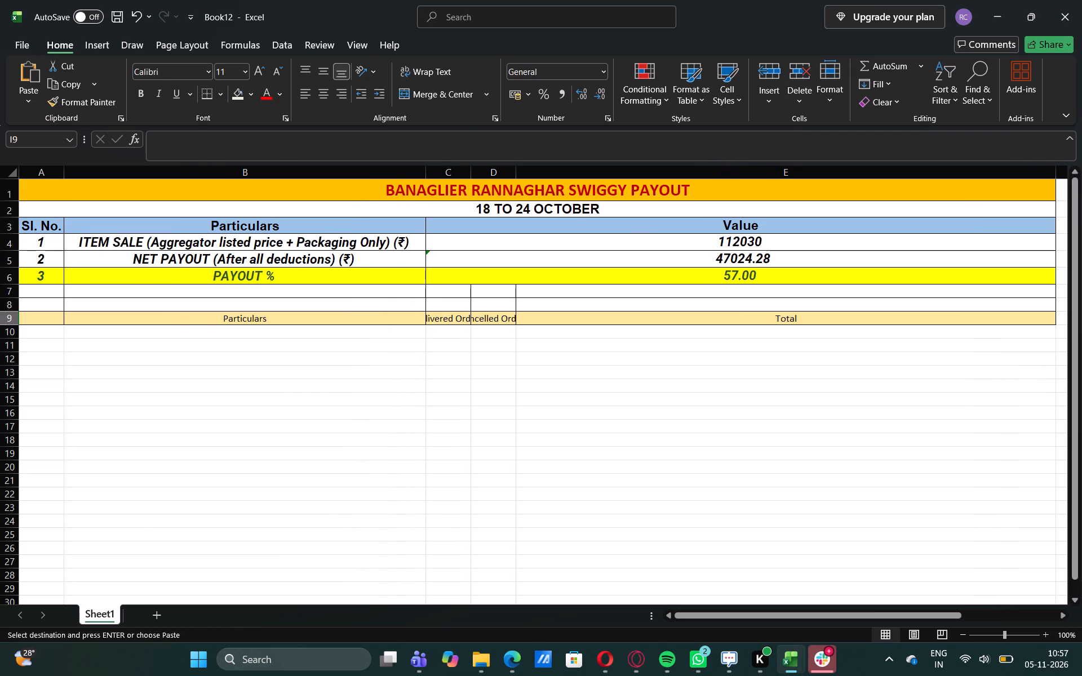
Widen columns C and D so the Delivered Orders and Cancelled Orders headers fit in full.
{"action": "left_click_drag", "start_coordinate": [472, 170], "coordinate": [538, 161]}
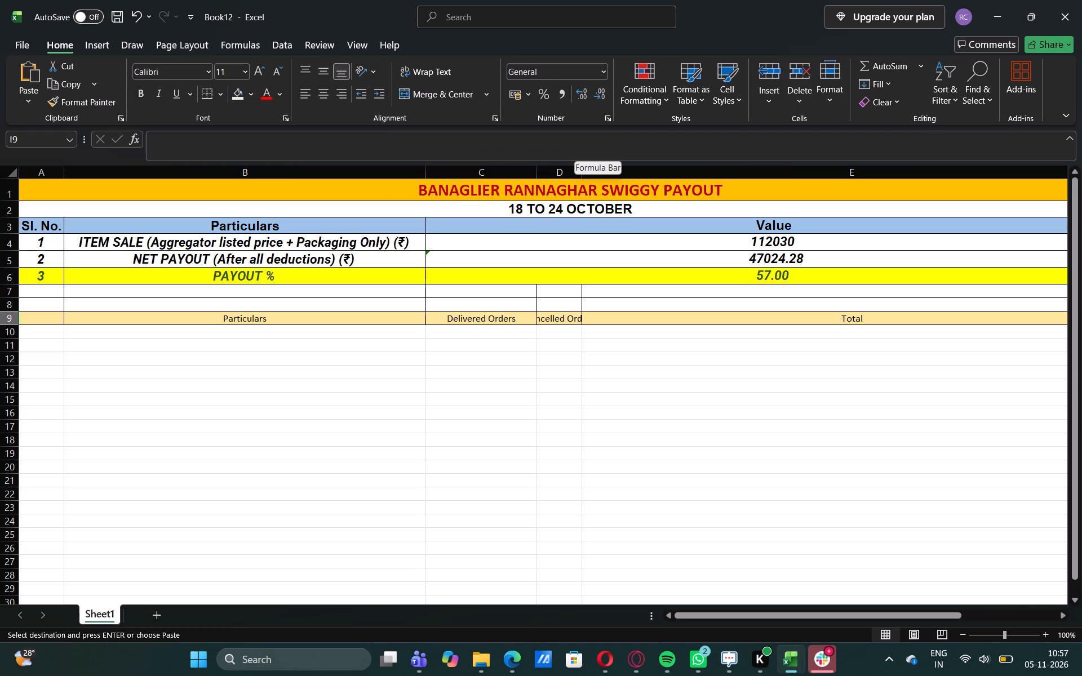
{"action": "left_click_drag", "start_coordinate": [581, 172], "coordinate": [598, 172]}
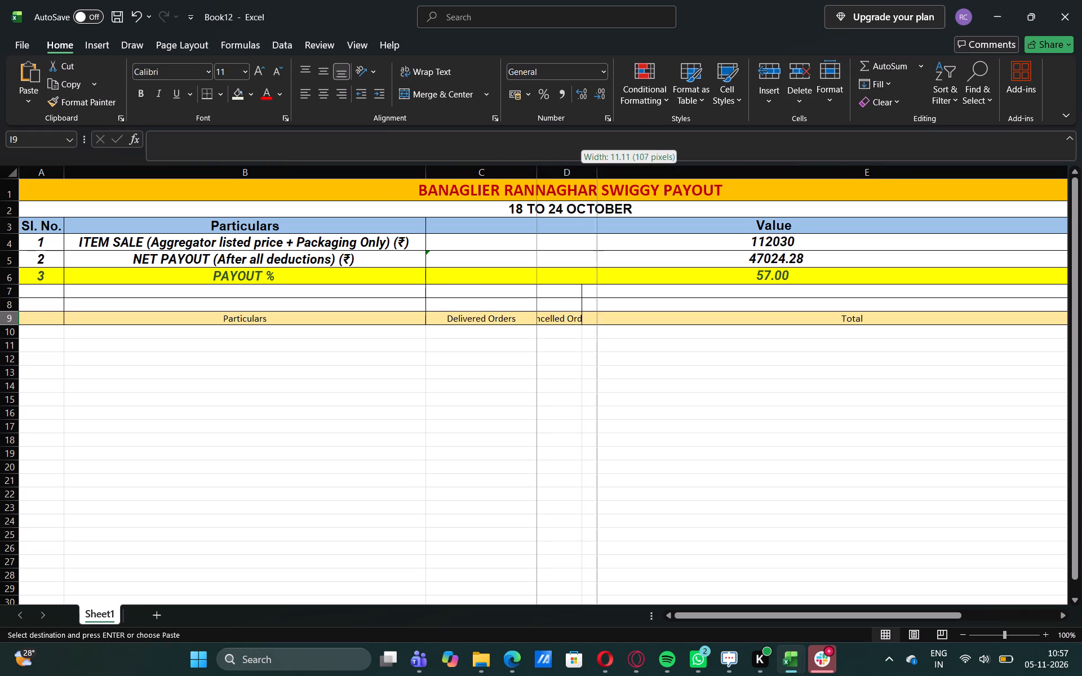
{"action": "left_click_drag", "start_coordinate": [598, 172], "coordinate": [610, 175]}
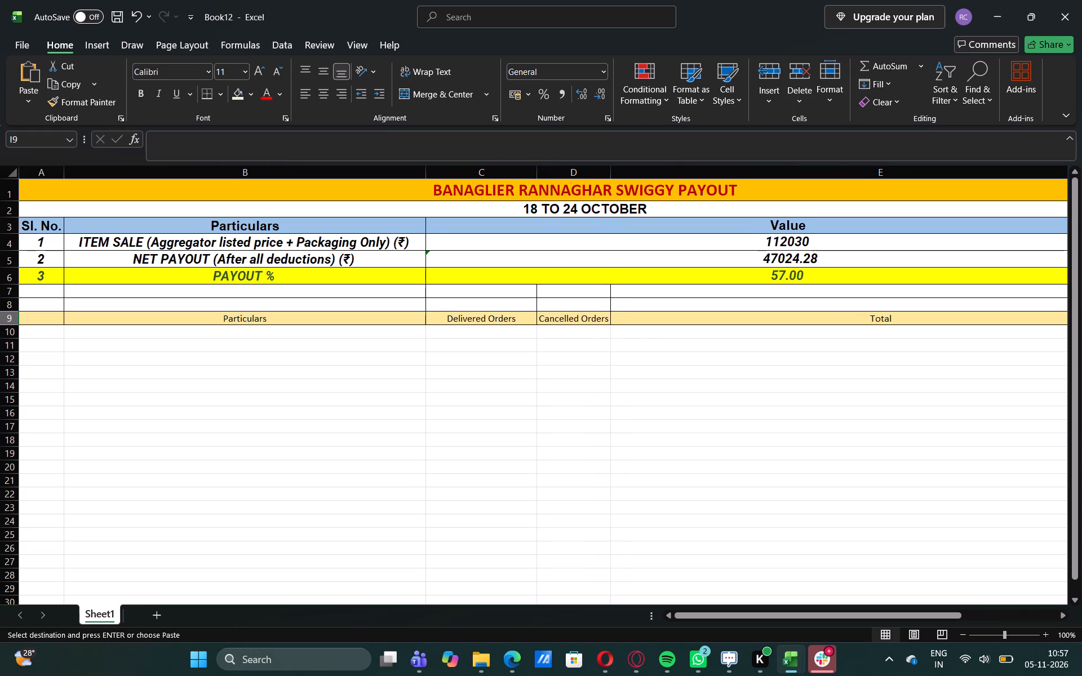
Replace the report title in cell A1 with THE GRAND FEAST RESTAURANT.
{"action": "left_click", "coordinate": [463, 192]}
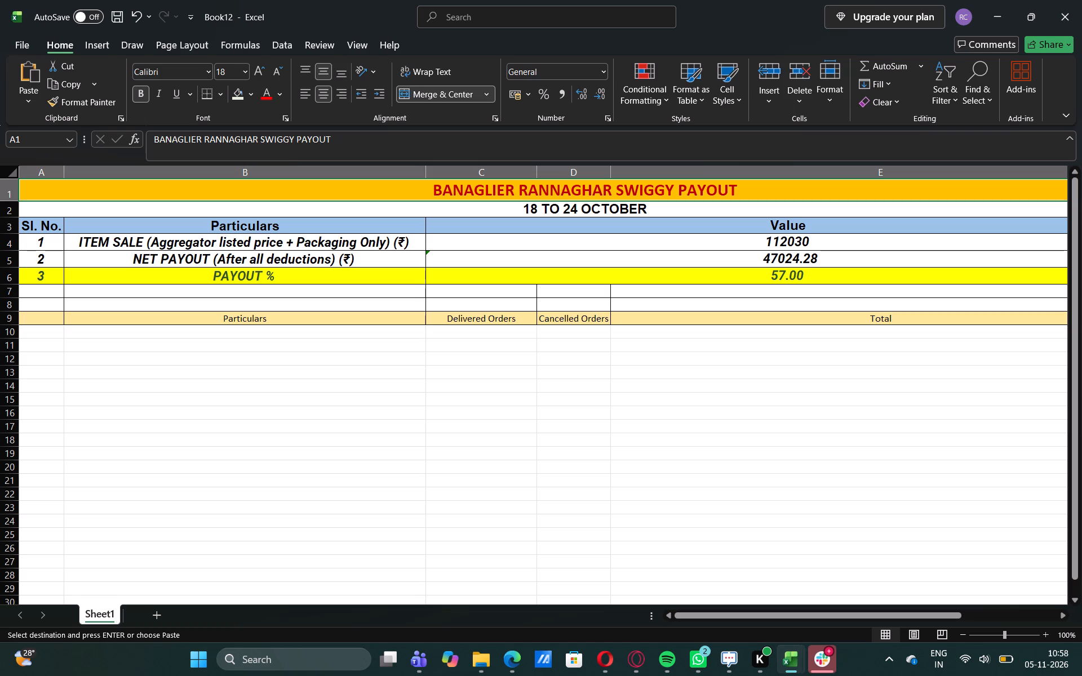
{"action": "left_click", "coordinate": [464, 190]}
{"action": "key", "text": "BackSpace"}
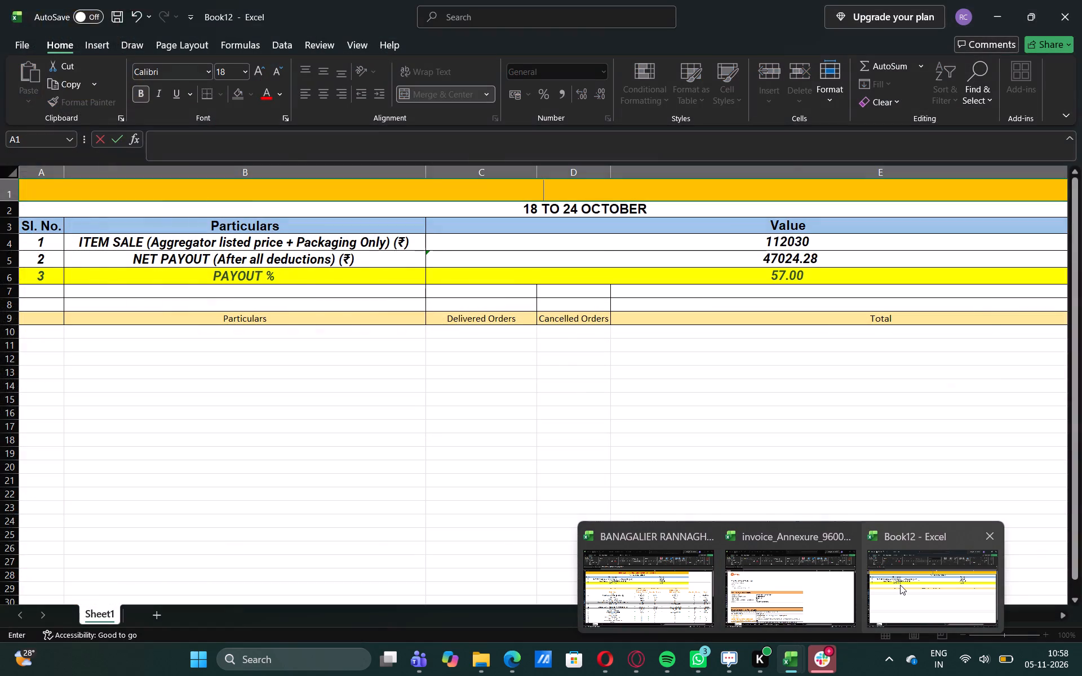
{"action": "left_click", "coordinate": [900, 585]}
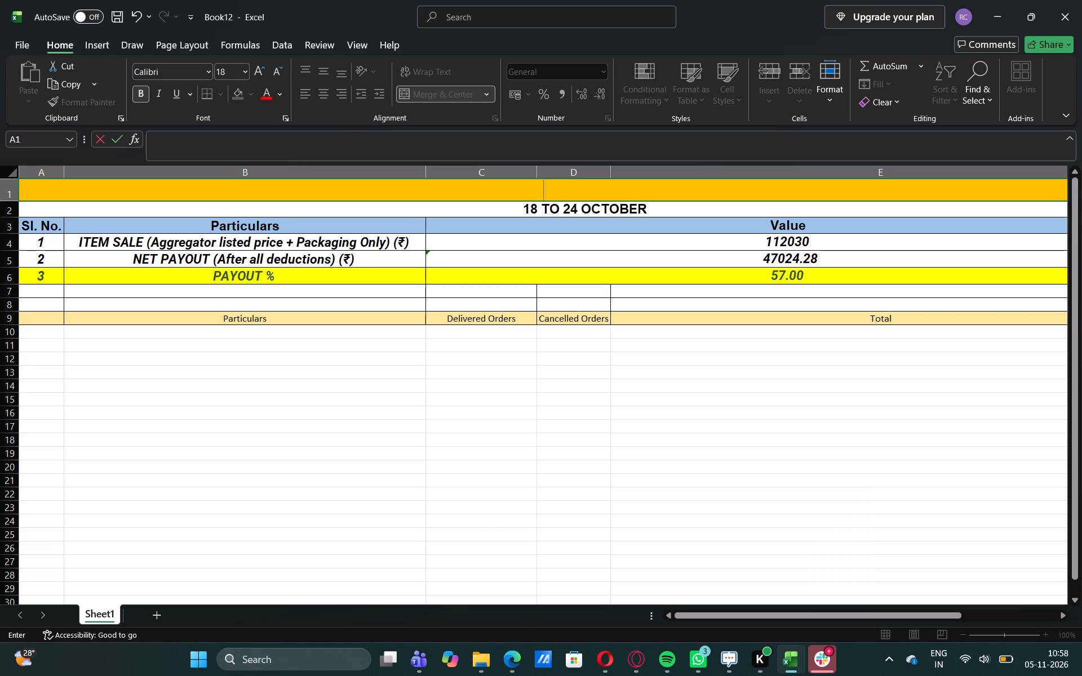
{"action": "type", "text": "THE GRAND FEAST"}
{"action": "key", "text": "space"}
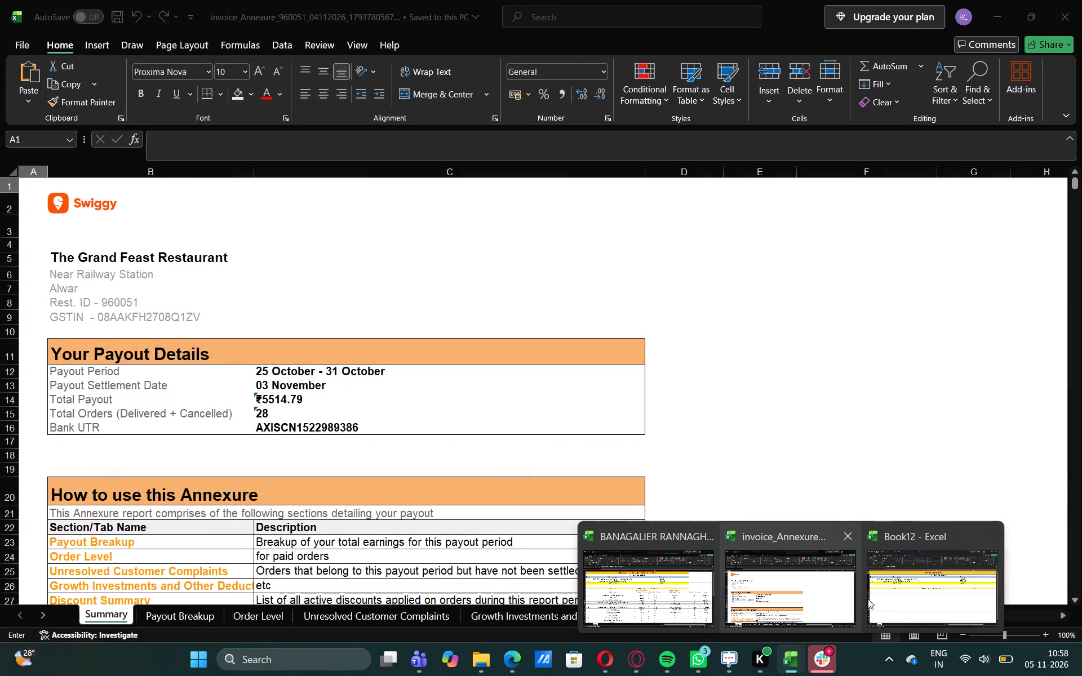
{"action": "left_click", "coordinate": [875, 598]}
{"action": "key", "text": "r"}
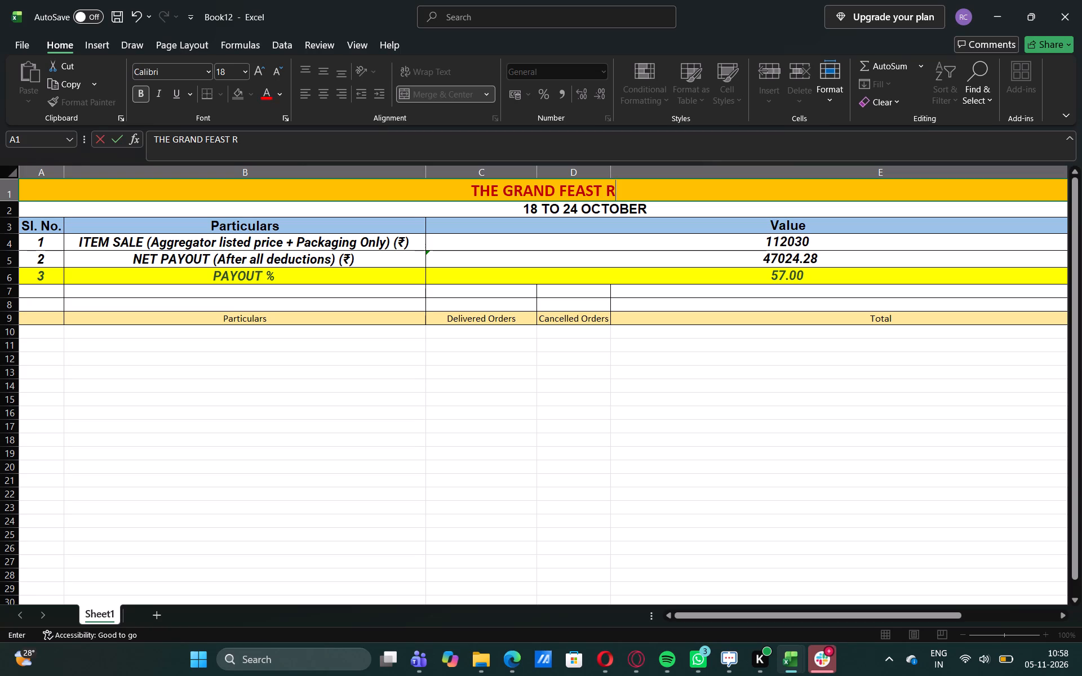
{"action": "type", "text": "ESTAURAMN"}
{"action": "key", "text": "BackSpace"}
{"action": "key", "text": "BackSpace"}
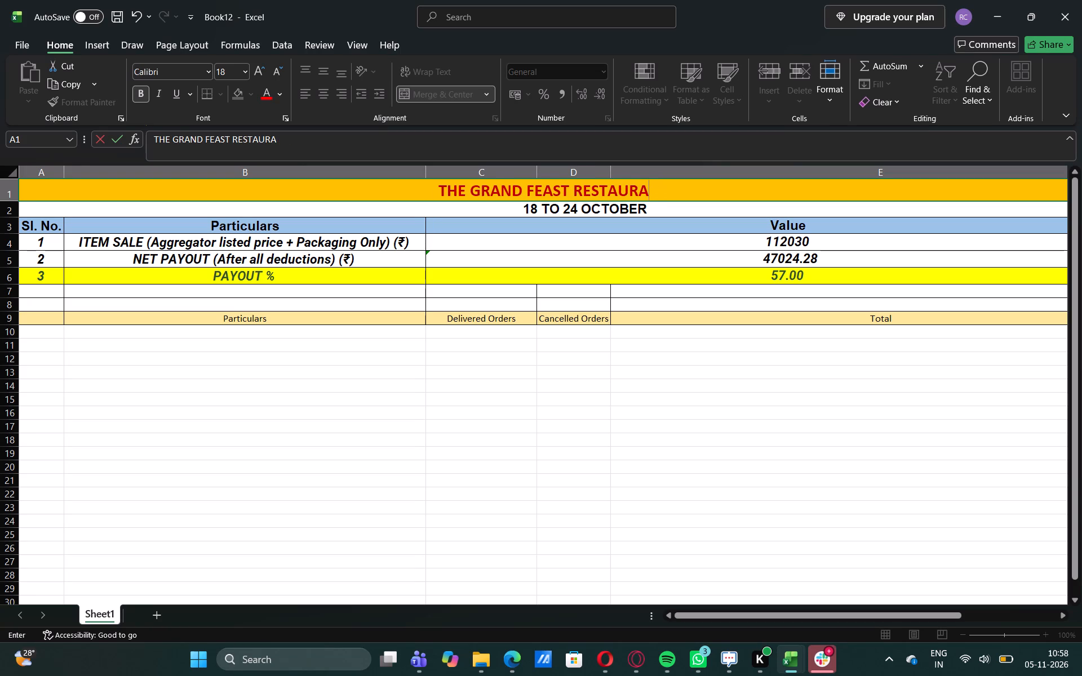
{"action": "type", "text": "NT"}
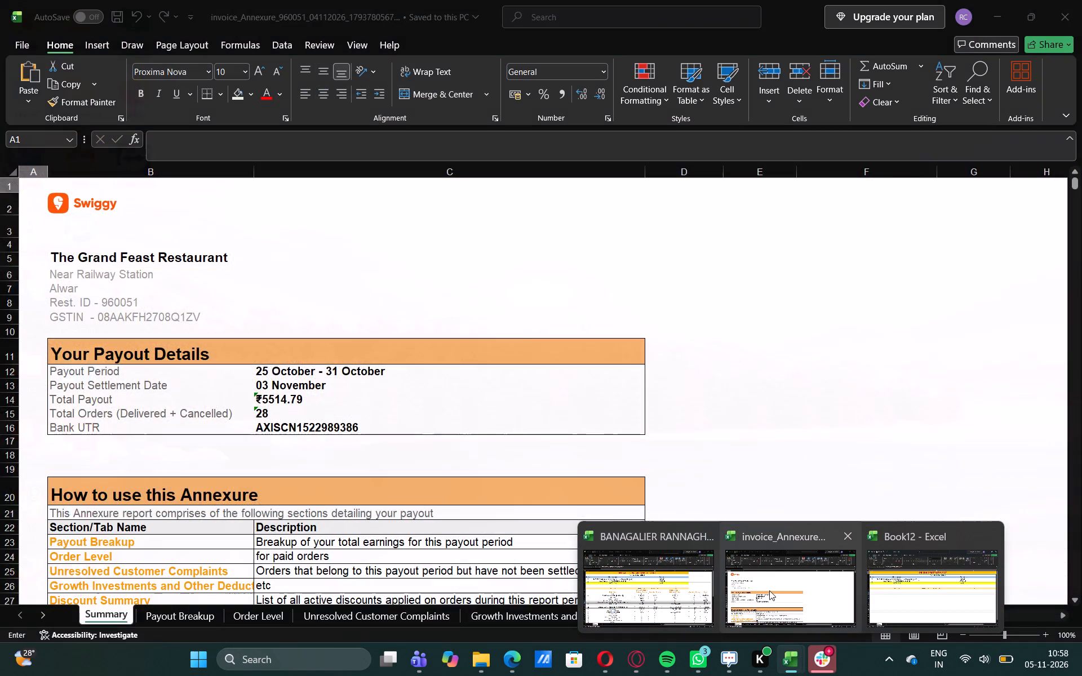
Copy the annexure's Payout Breakup table from the Particulars header through Net Payout into cell A10 of Book12, pasting it again as values.
{"action": "left_click", "coordinate": [770, 590]}
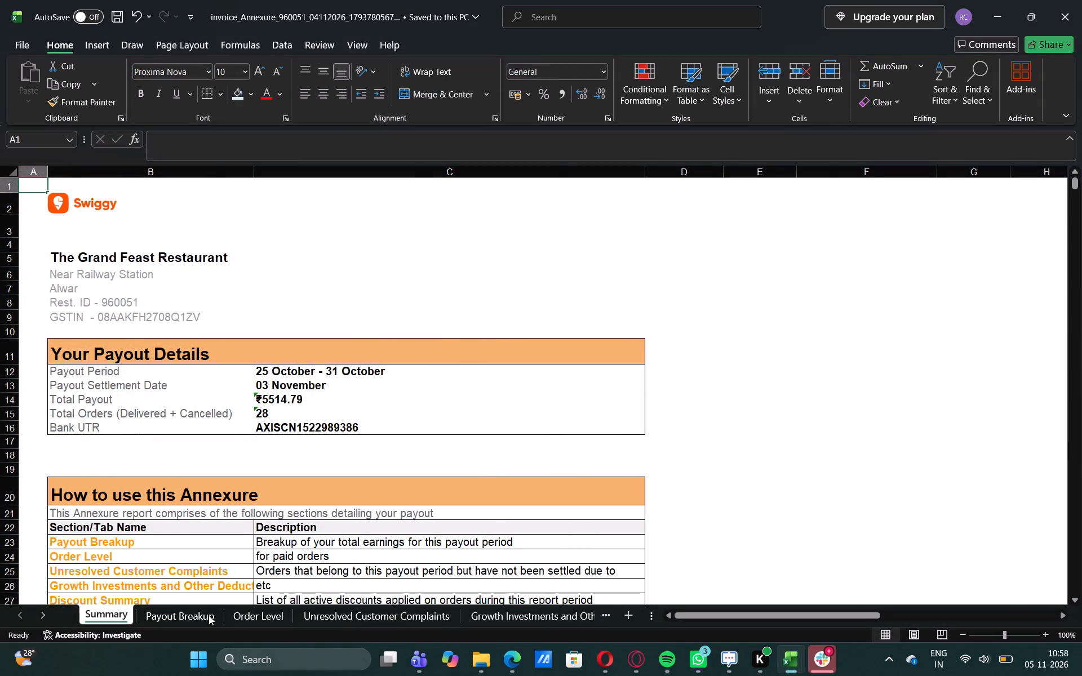
{"action": "left_click", "coordinate": [209, 615]}
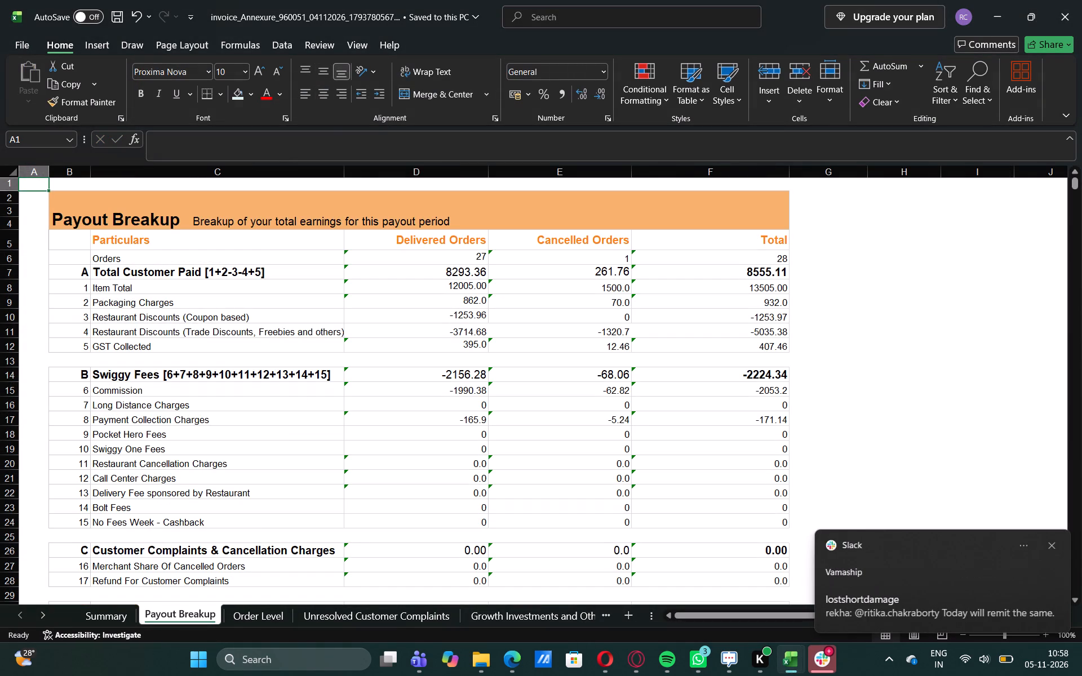
{"action": "left_click", "coordinate": [73, 234]}
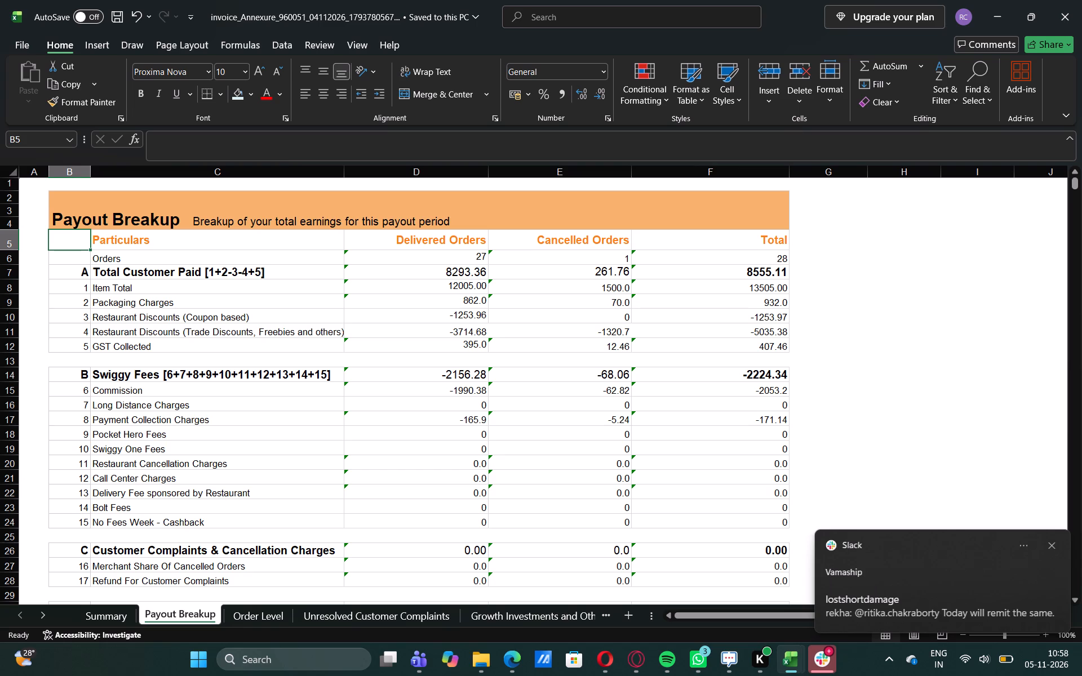
{"action": "left_click_drag", "start_coordinate": [73, 234], "coordinate": [301, 270]}
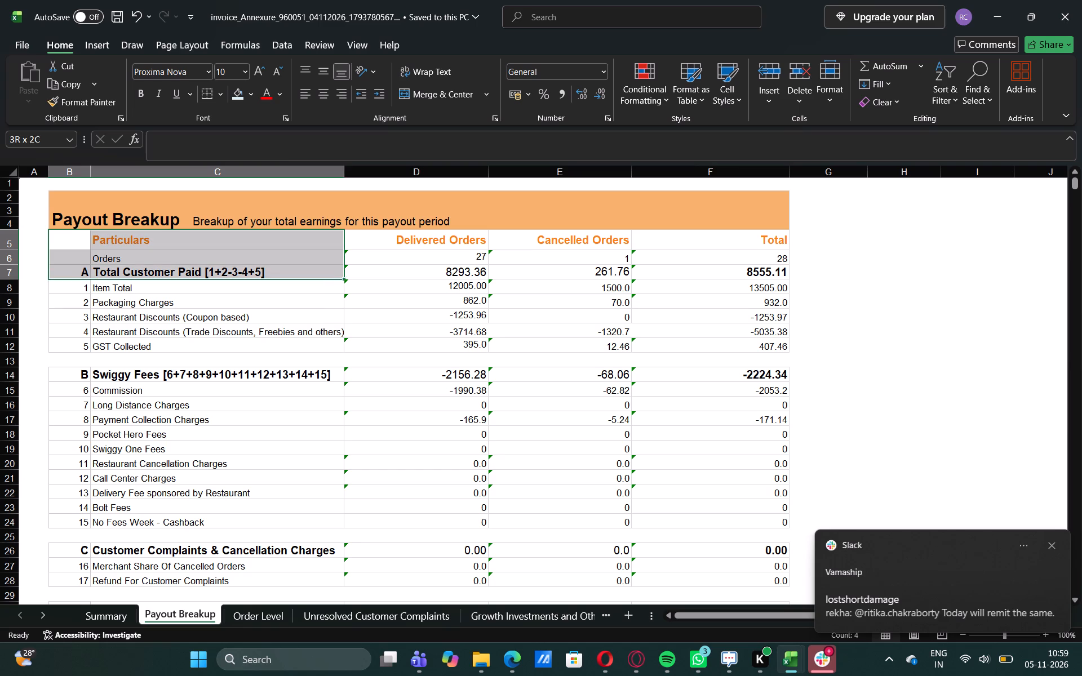
{"action": "left_click_drag", "start_coordinate": [301, 270], "coordinate": [664, 530]}
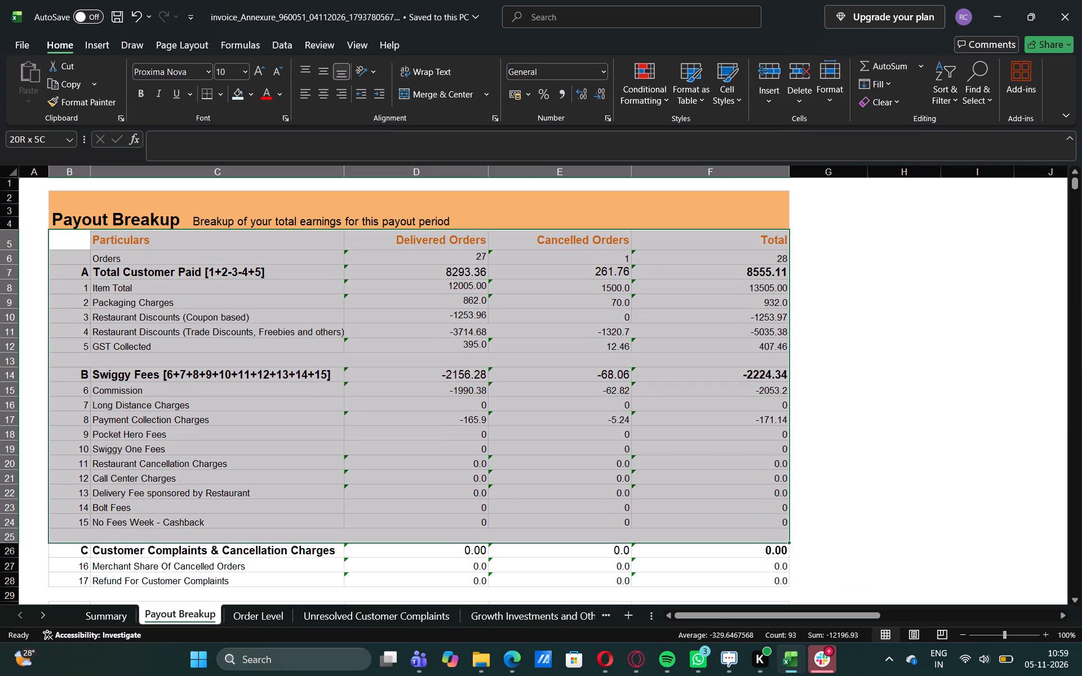
{"action": "left_click_drag", "start_coordinate": [664, 530], "coordinate": [646, 628]}
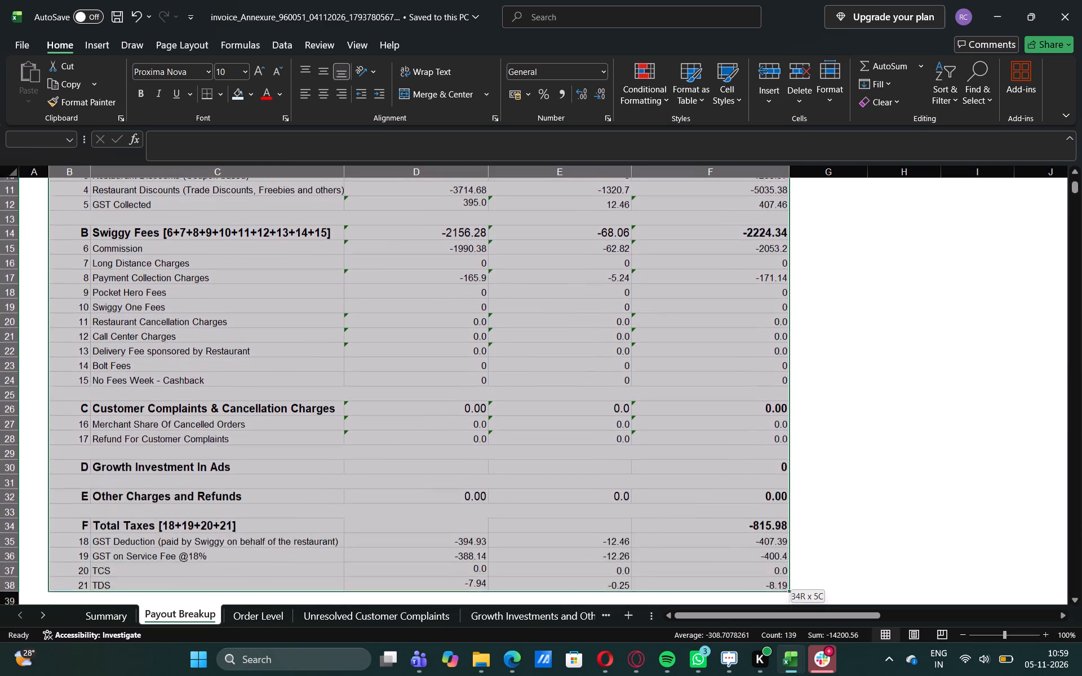
{"action": "left_click_drag", "start_coordinate": [646, 628], "coordinate": [657, 320]}
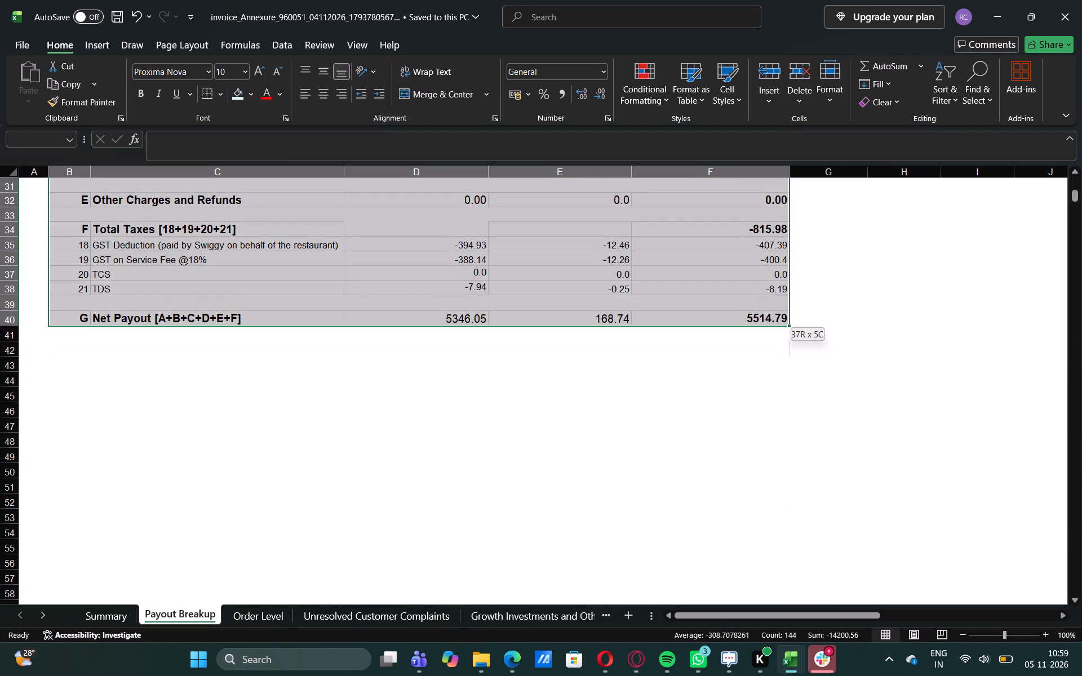
{"action": "left_click_drag", "start_coordinate": [657, 320], "coordinate": [655, 319]}
{"action": "key", "text": "ctrl+c"}
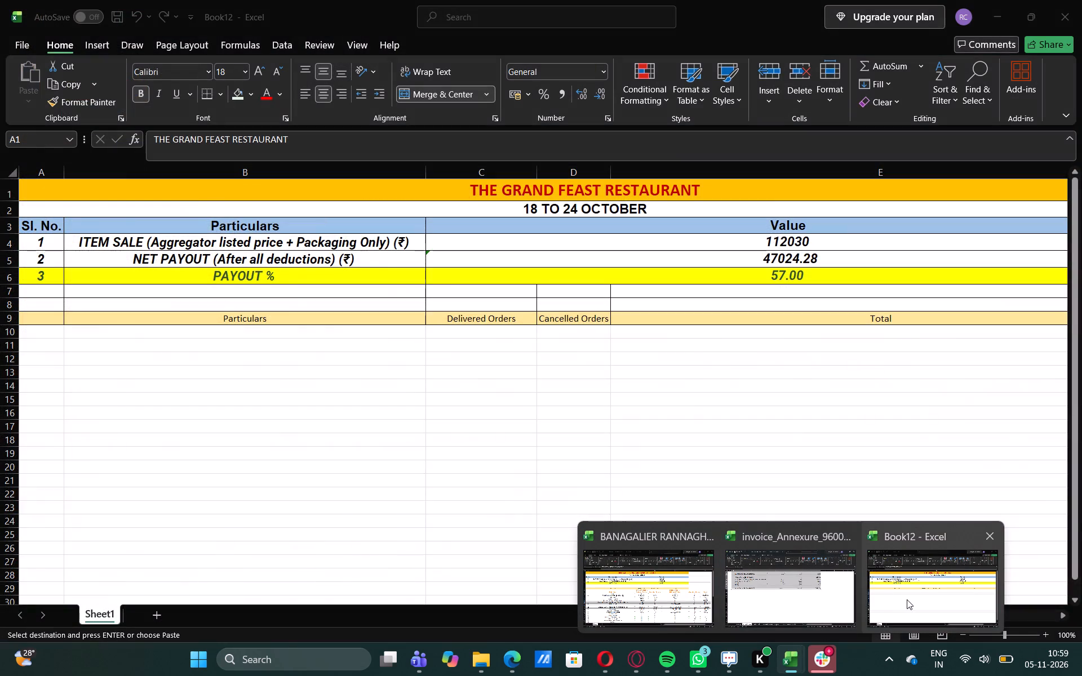
{"action": "left_click", "coordinate": [907, 599]}
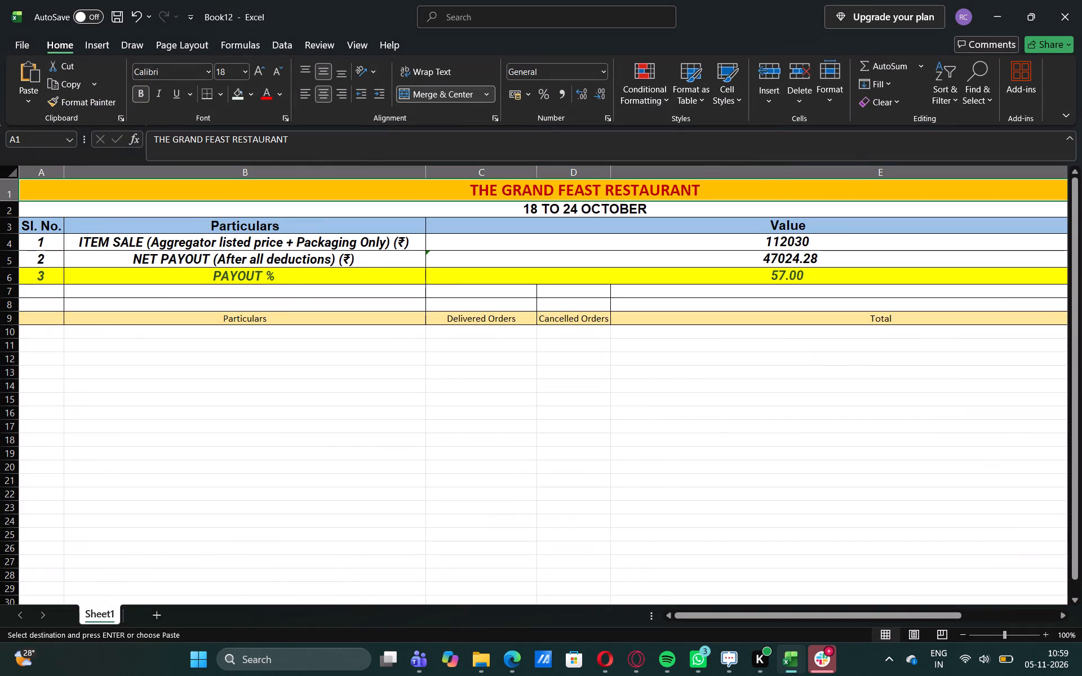
{"action": "left_click", "coordinate": [37, 332]}
{"action": "key", "text": "ctrl+v"}
{"action": "right_click", "coordinate": [37, 332]}
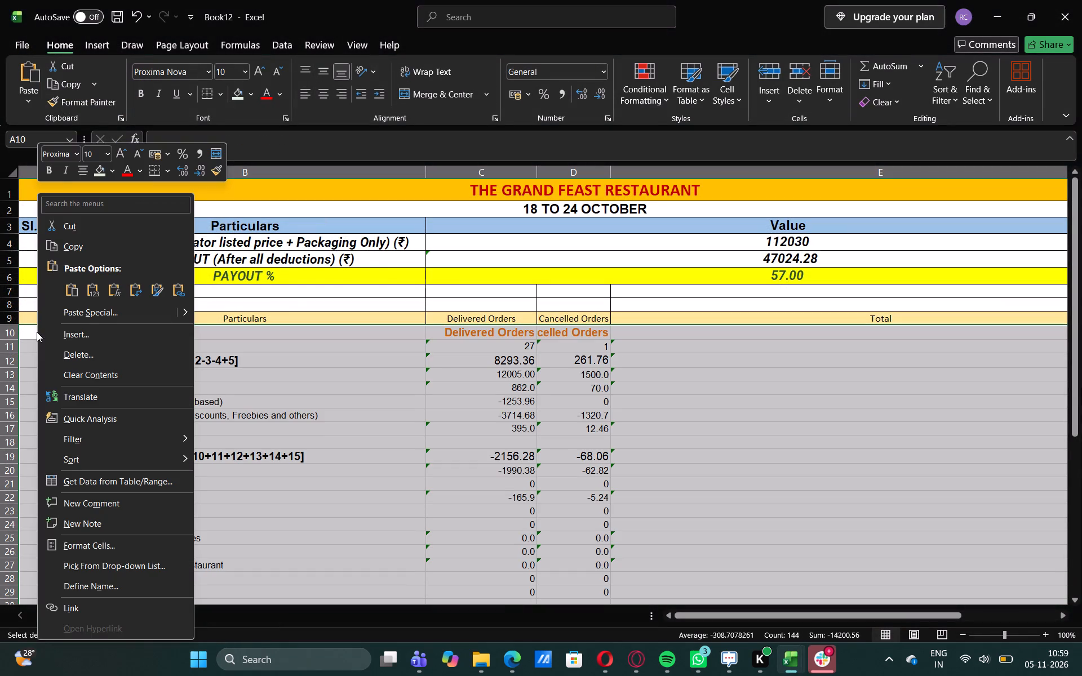
{"action": "left_click", "coordinate": [92, 292]}
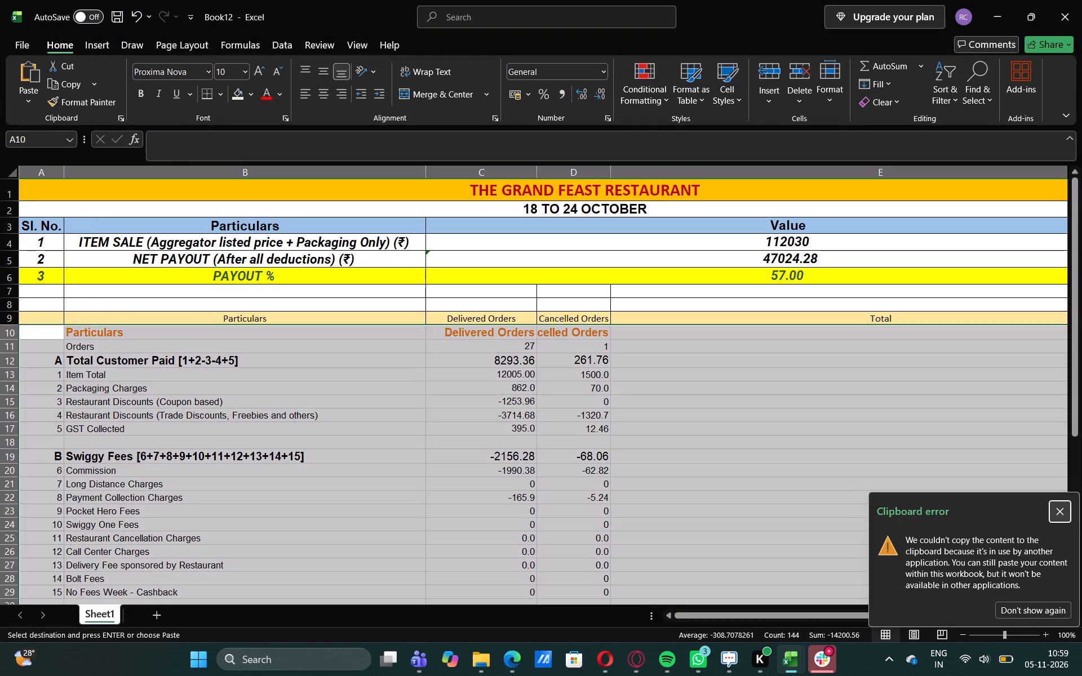
Widen columns C and D further to fit the larger pasted Delivered Orders and Cancelled Orders headers in row 10.
{"action": "left_click", "coordinate": [706, 375]}
{"action": "left_click_drag", "start_coordinate": [538, 174], "coordinate": [569, 178]}
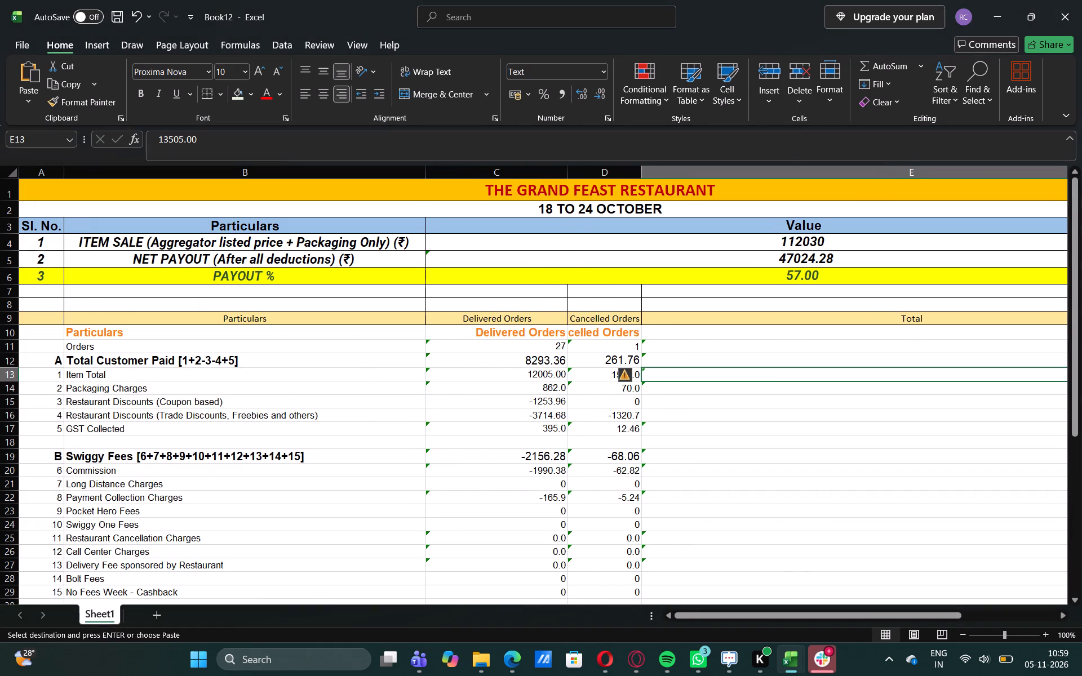
{"action": "left_click_drag", "start_coordinate": [642, 168], "coordinate": [688, 171]}
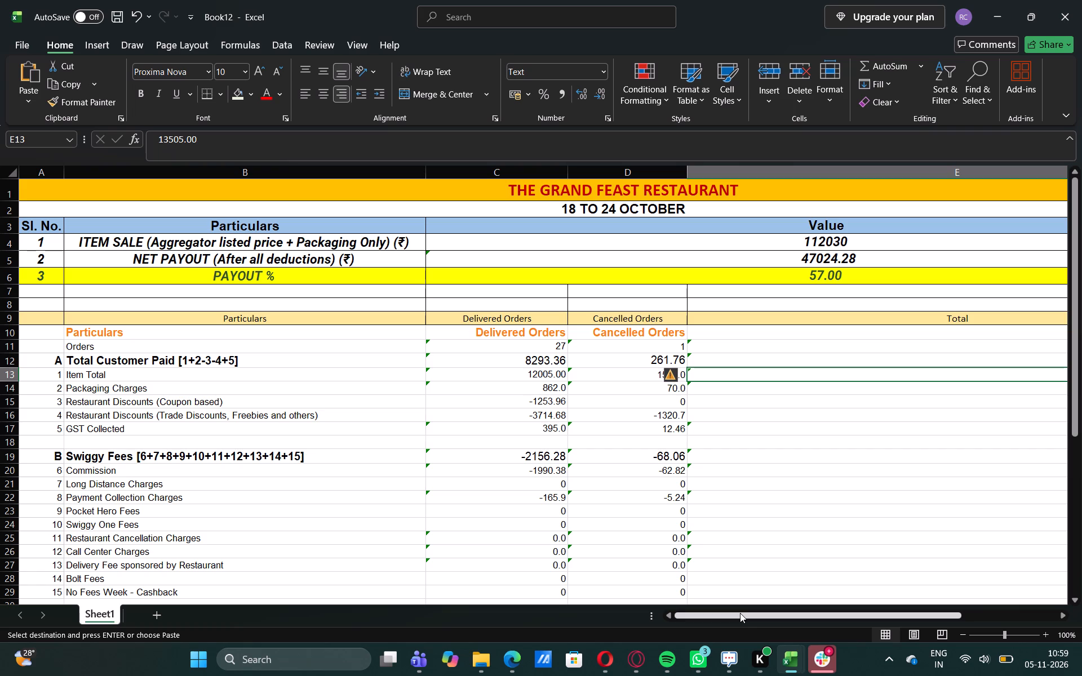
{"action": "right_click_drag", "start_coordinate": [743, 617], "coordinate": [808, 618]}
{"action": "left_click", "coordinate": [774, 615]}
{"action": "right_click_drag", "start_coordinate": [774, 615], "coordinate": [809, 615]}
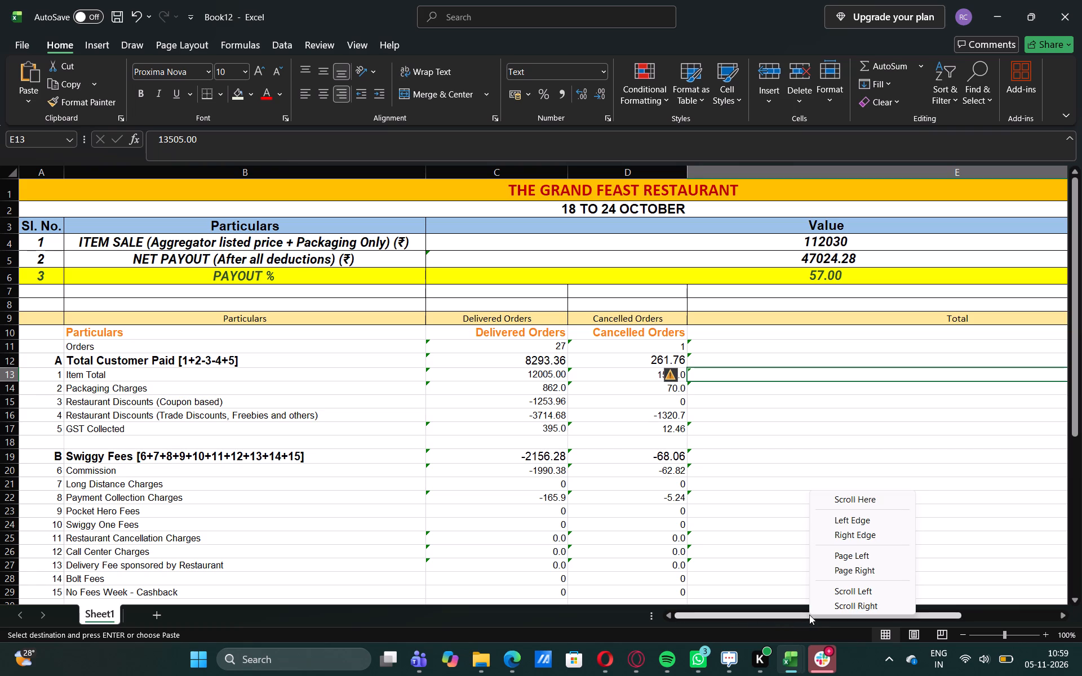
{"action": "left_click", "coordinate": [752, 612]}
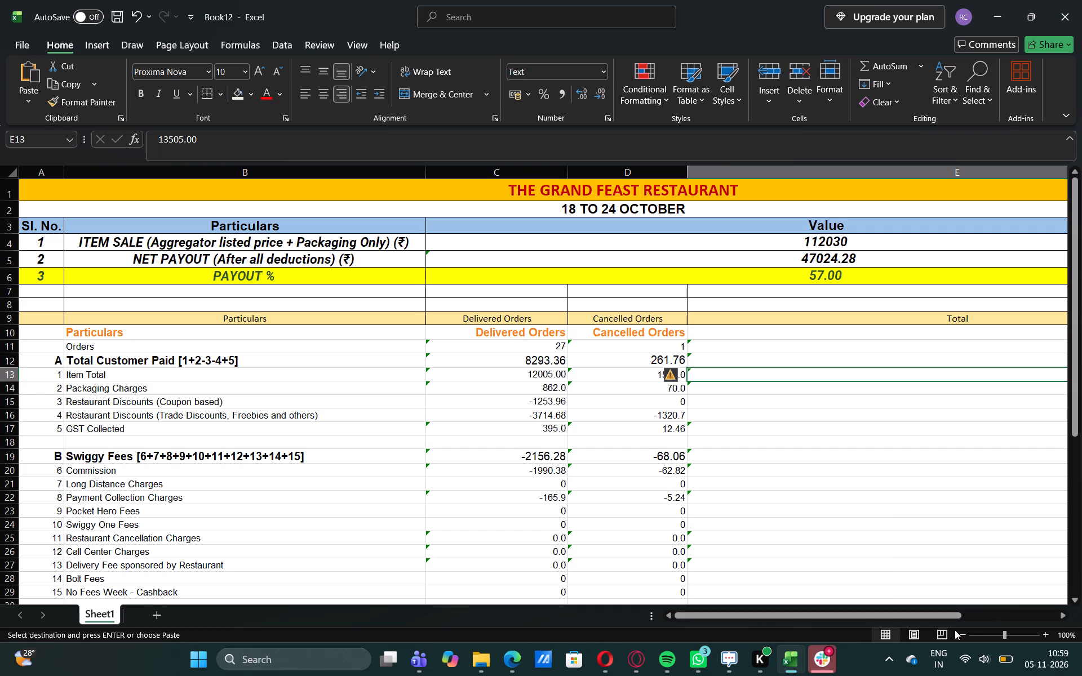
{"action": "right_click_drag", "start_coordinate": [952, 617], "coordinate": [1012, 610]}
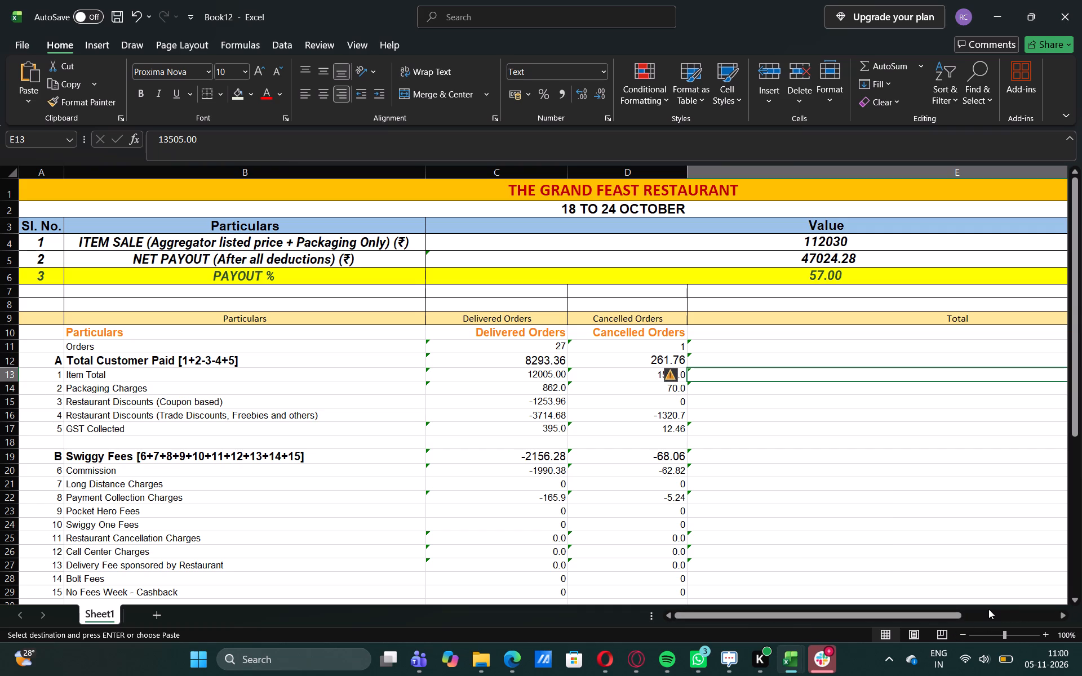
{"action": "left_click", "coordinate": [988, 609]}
Narrow the Total column E to less than half its width.
{"action": "left_click", "coordinate": [1063, 612]}
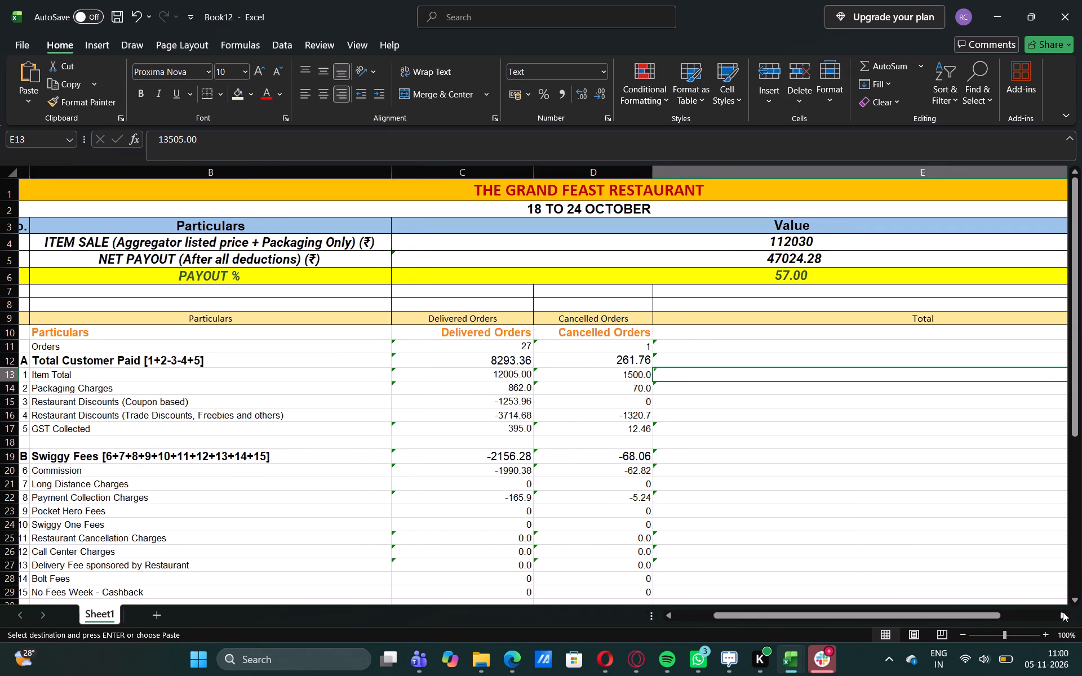
{"action": "left_click", "coordinate": [1063, 612]}
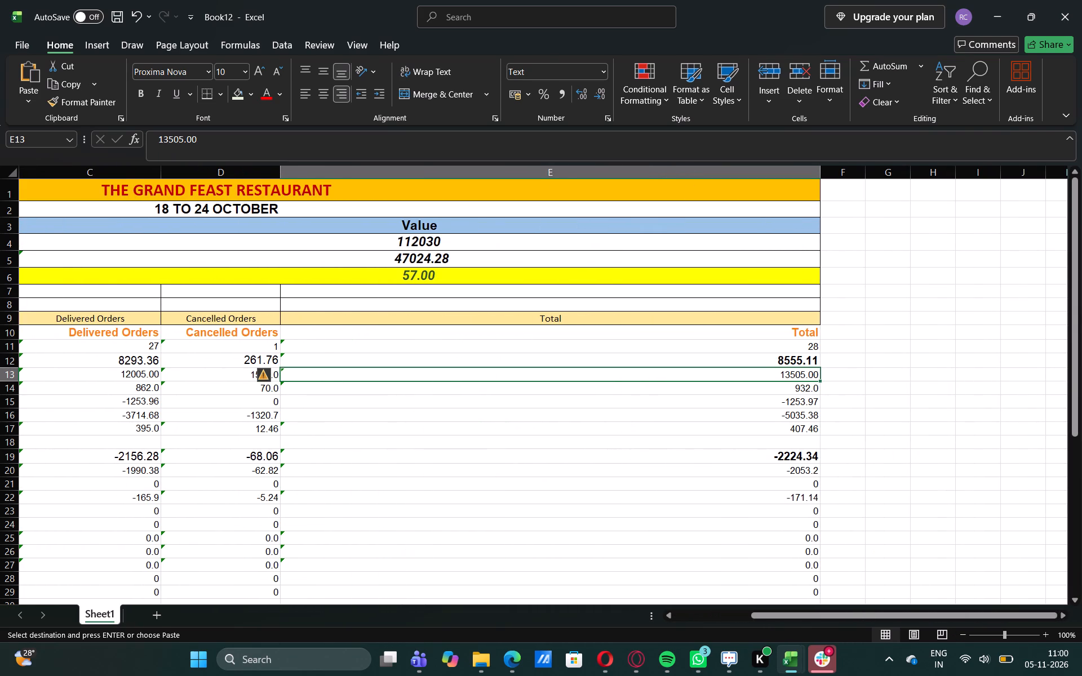
{"action": "right_click_drag", "start_coordinate": [822, 174], "coordinate": [638, 181]}
{"action": "left_click", "coordinate": [849, 509]}
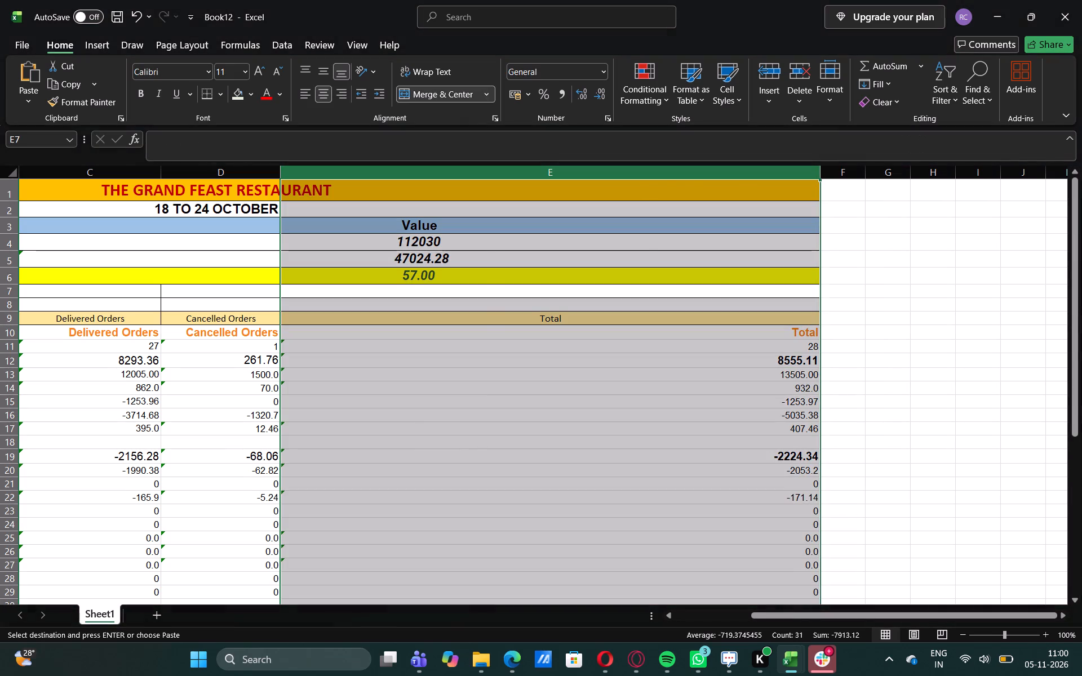
{"action": "left_click", "coordinate": [861, 323]}
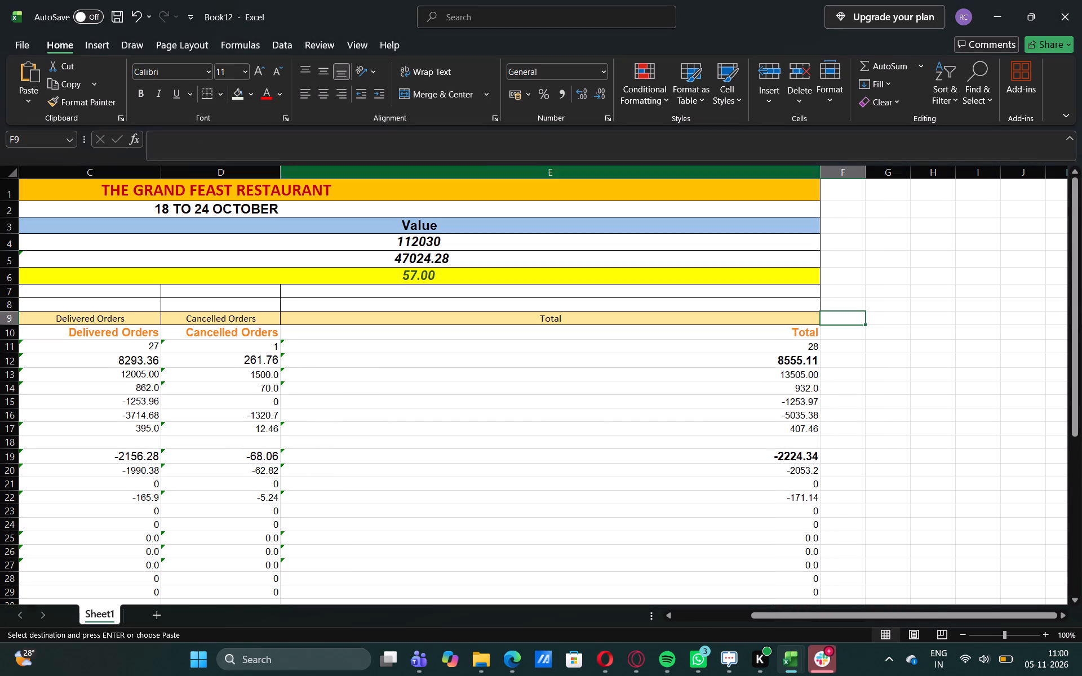
{"action": "right_click_drag", "start_coordinate": [821, 172], "coordinate": [722, 184]}
{"action": "left_click", "coordinate": [879, 513]}
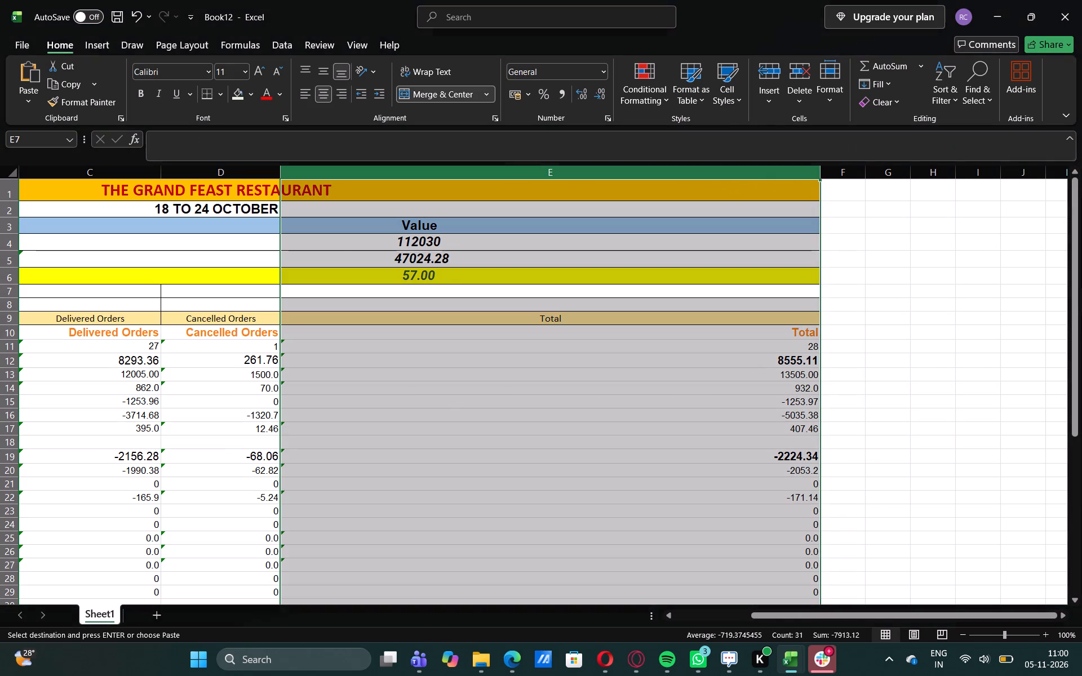
{"action": "left_click", "coordinate": [879, 513]}
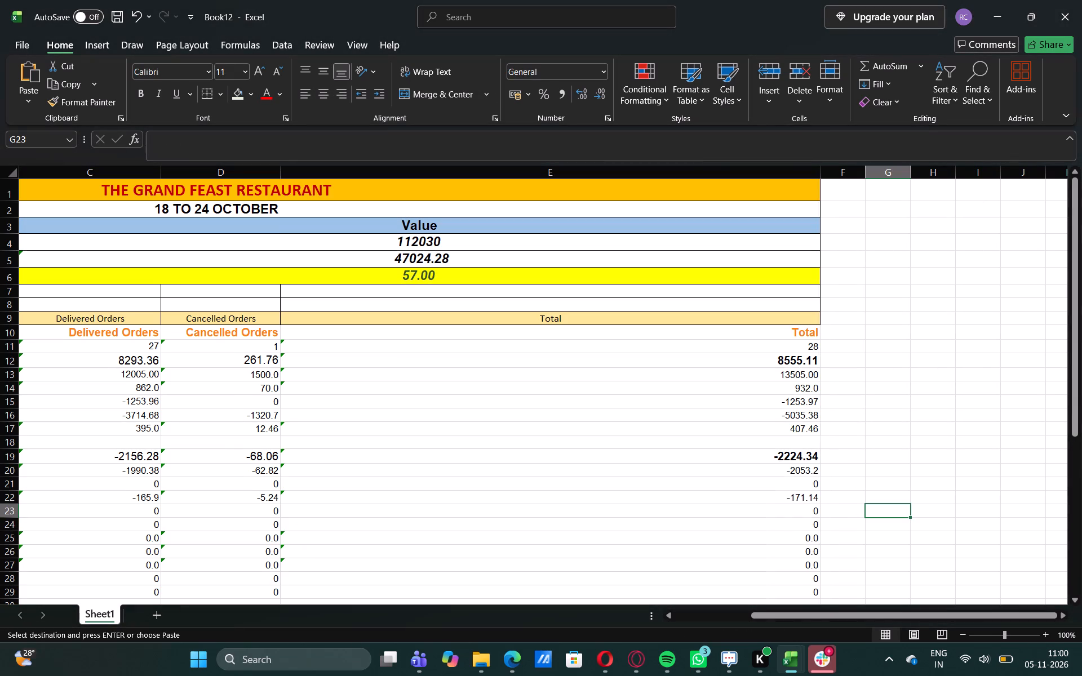
{"action": "left_click_drag", "start_coordinate": [819, 171], "coordinate": [779, 174]}
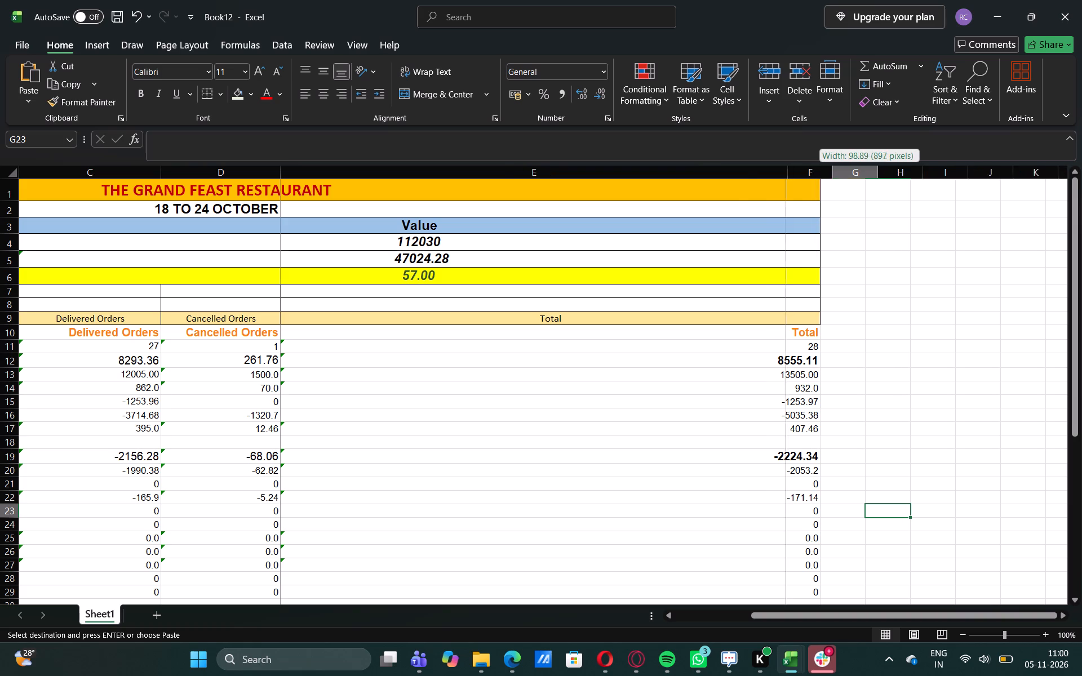
{"action": "left_click_drag", "start_coordinate": [779, 174], "coordinate": [507, 194]}
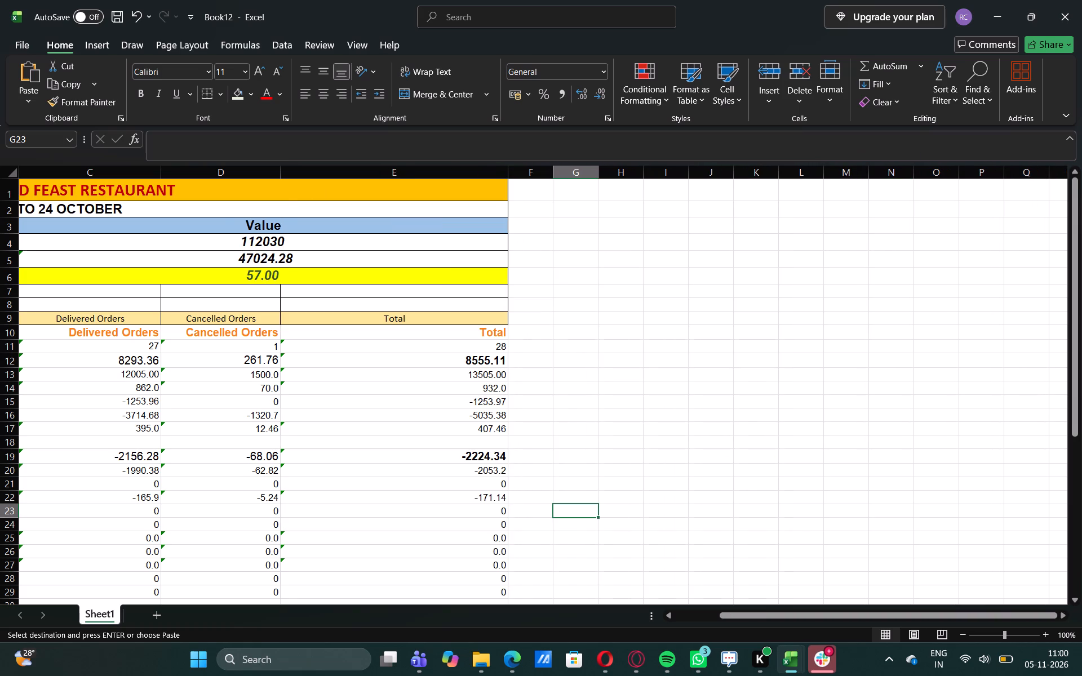
Centre-align the entire report horizontally, from the restaurant title in A1 through the Net Payout row, range A1:E45.
{"action": "right_click_drag", "start_coordinate": [751, 611], "coordinate": [675, 645]}
{"action": "left_click_drag", "start_coordinate": [743, 616], "coordinate": [729, 613]}
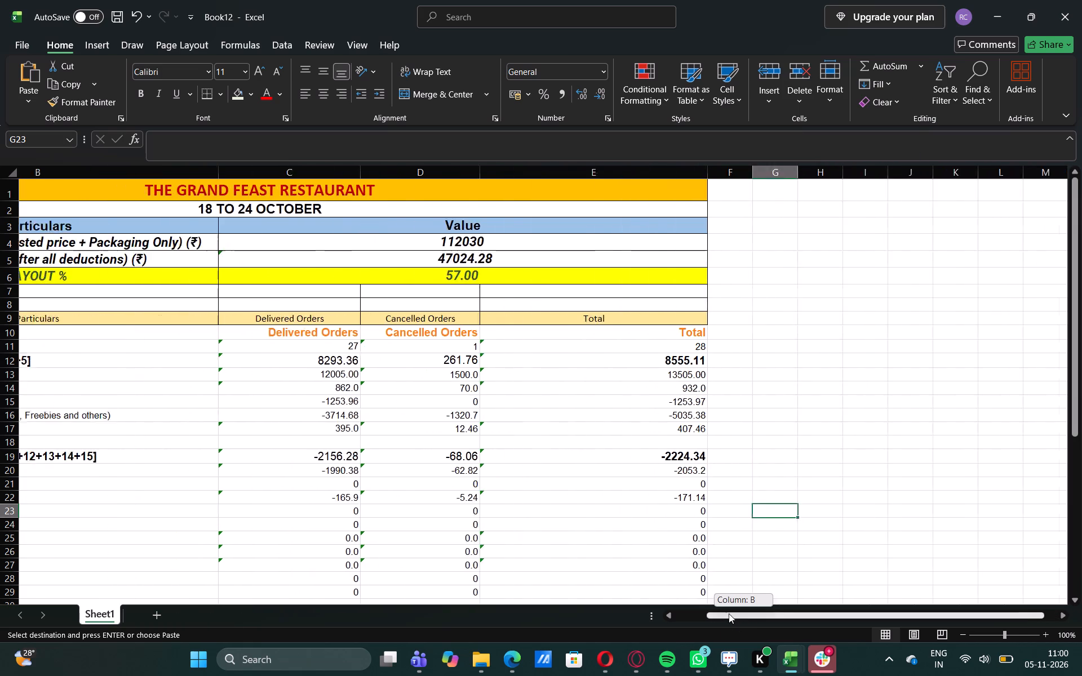
{"action": "left_click_drag", "start_coordinate": [729, 613], "coordinate": [622, 598]}
{"action": "left_click", "coordinate": [273, 189]}
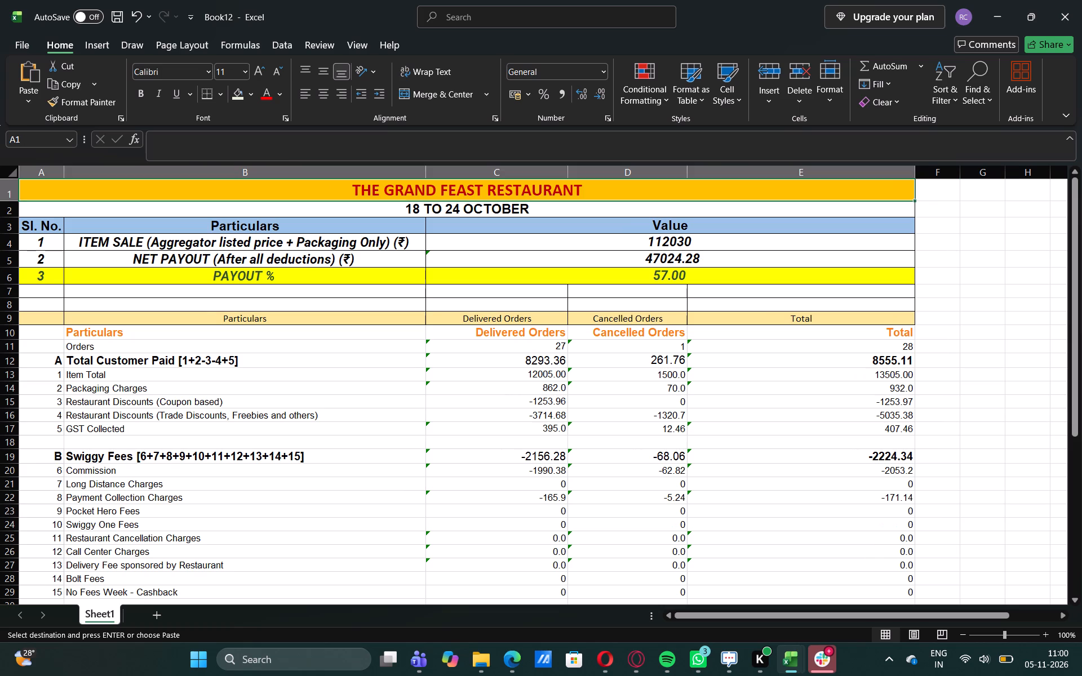
{"action": "left_click_drag", "start_coordinate": [273, 189], "coordinate": [255, 675]}
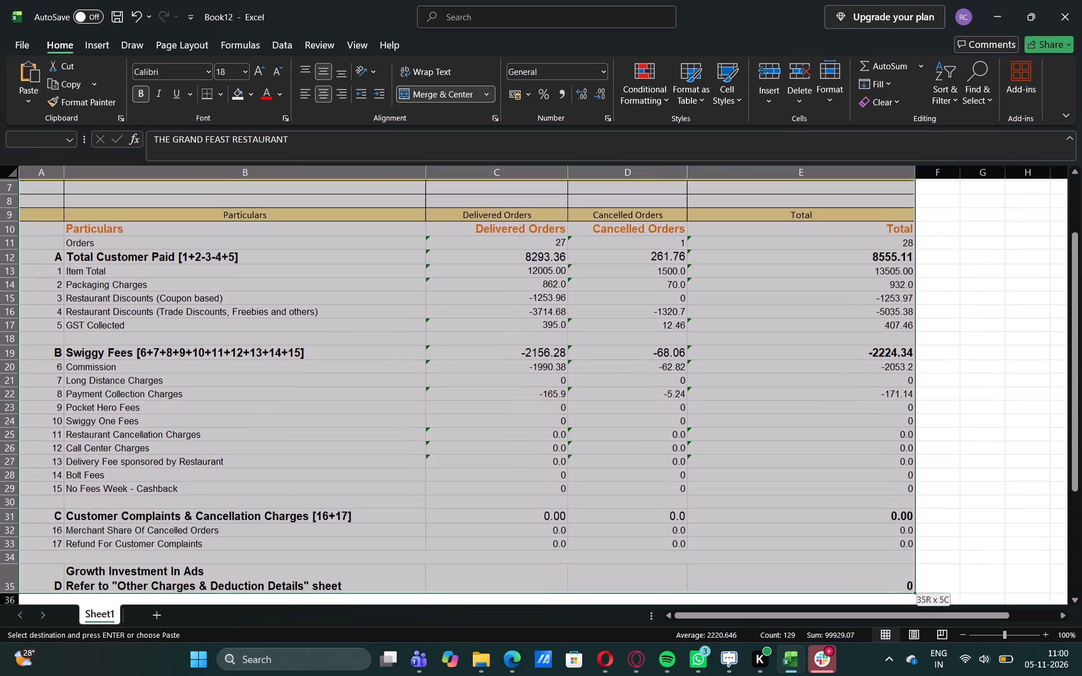
{"action": "left_click_drag", "start_coordinate": [255, 675], "coordinate": [252, 644]}
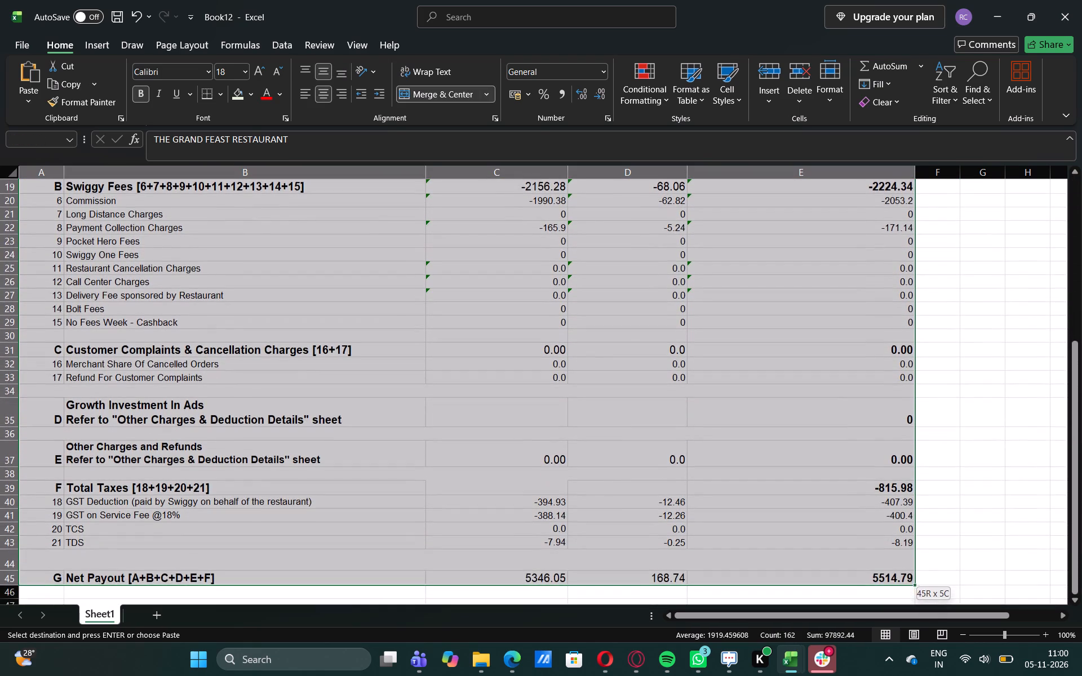
{"action": "left_click_drag", "start_coordinate": [252, 644], "coordinate": [260, 569]}
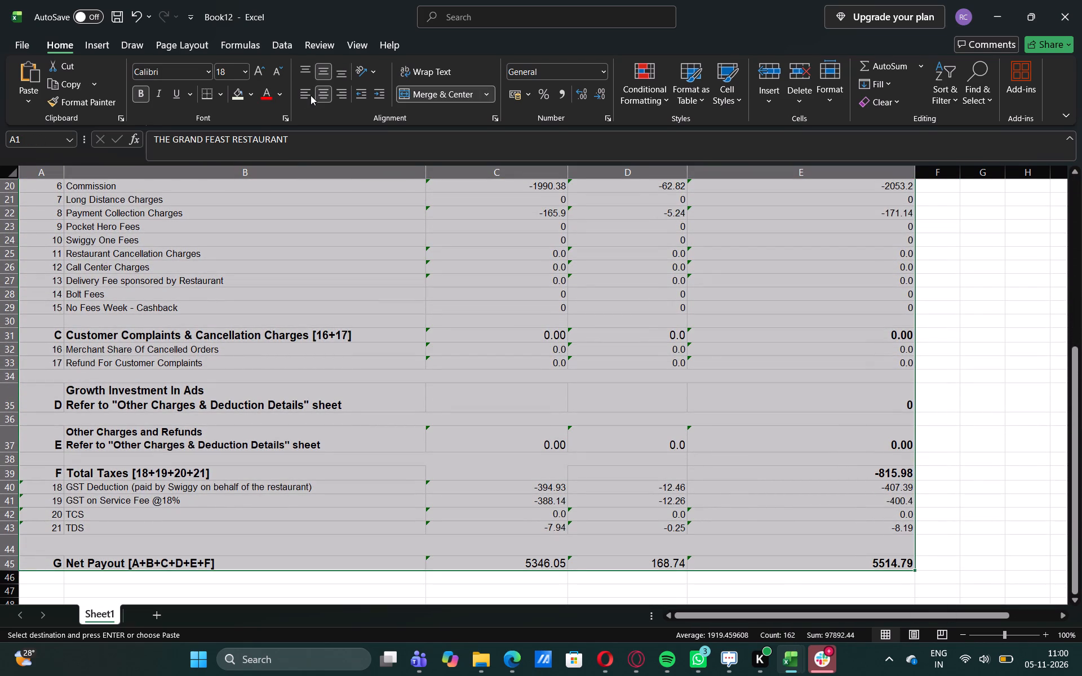
{"action": "left_click", "coordinate": [320, 96]}
{"action": "left_click", "coordinate": [320, 96]}
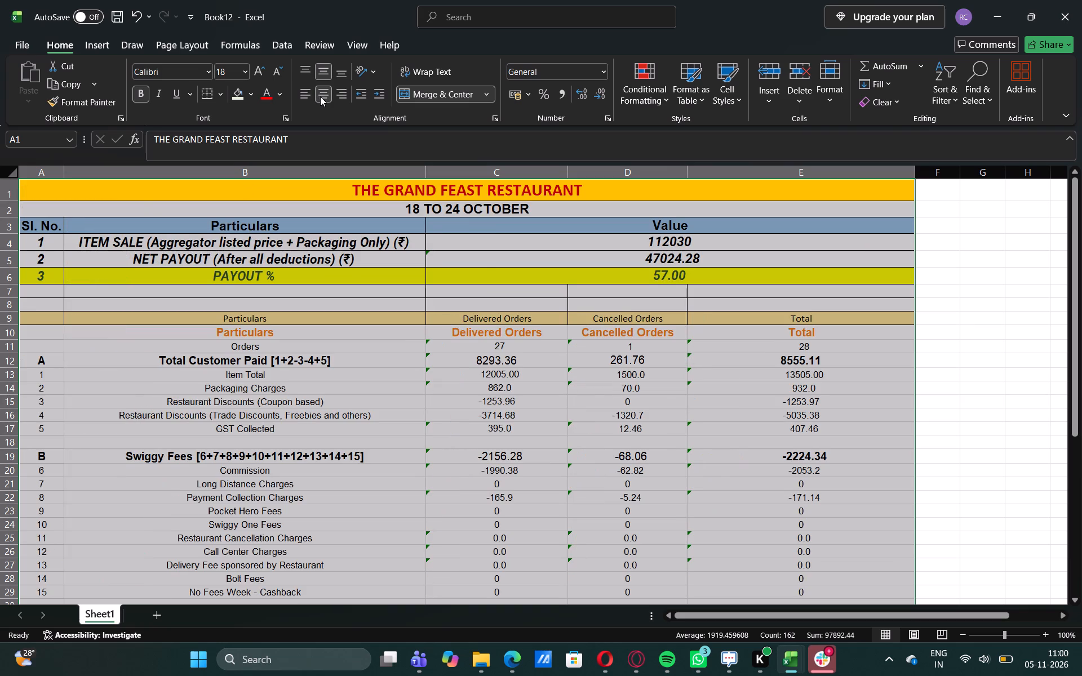
Apply All Borders to the whole report range A1:E45.
{"action": "left_click", "coordinate": [214, 96]}
{"action": "left_click", "coordinate": [218, 94]}
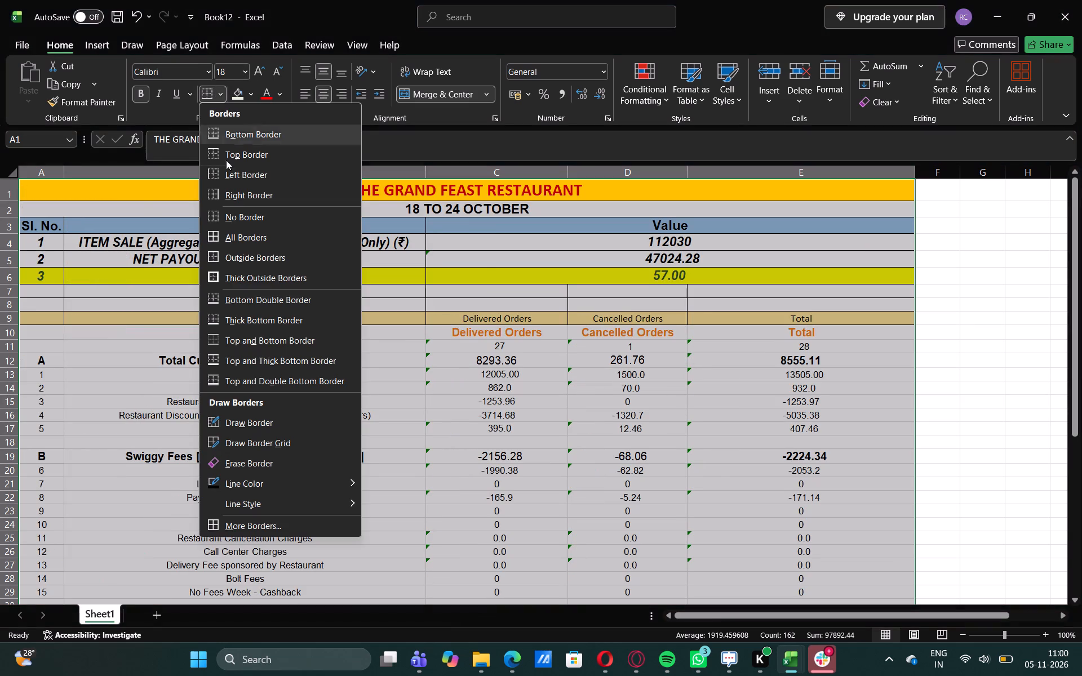
{"action": "left_click", "coordinate": [239, 232]}
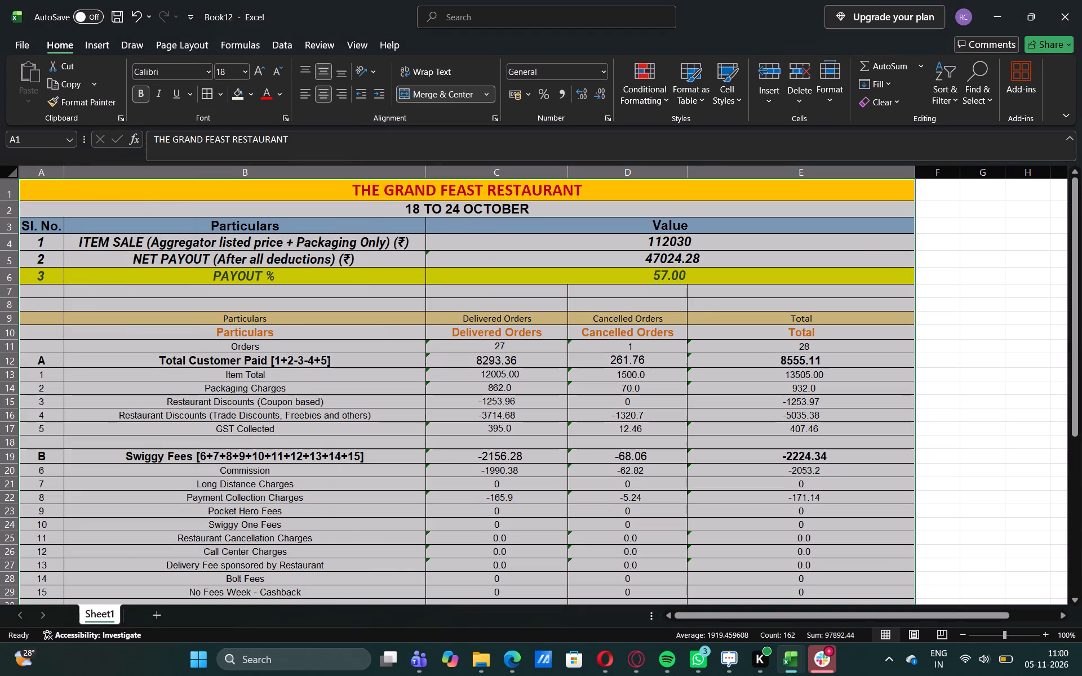
{"action": "left_click", "coordinate": [980, 319]}
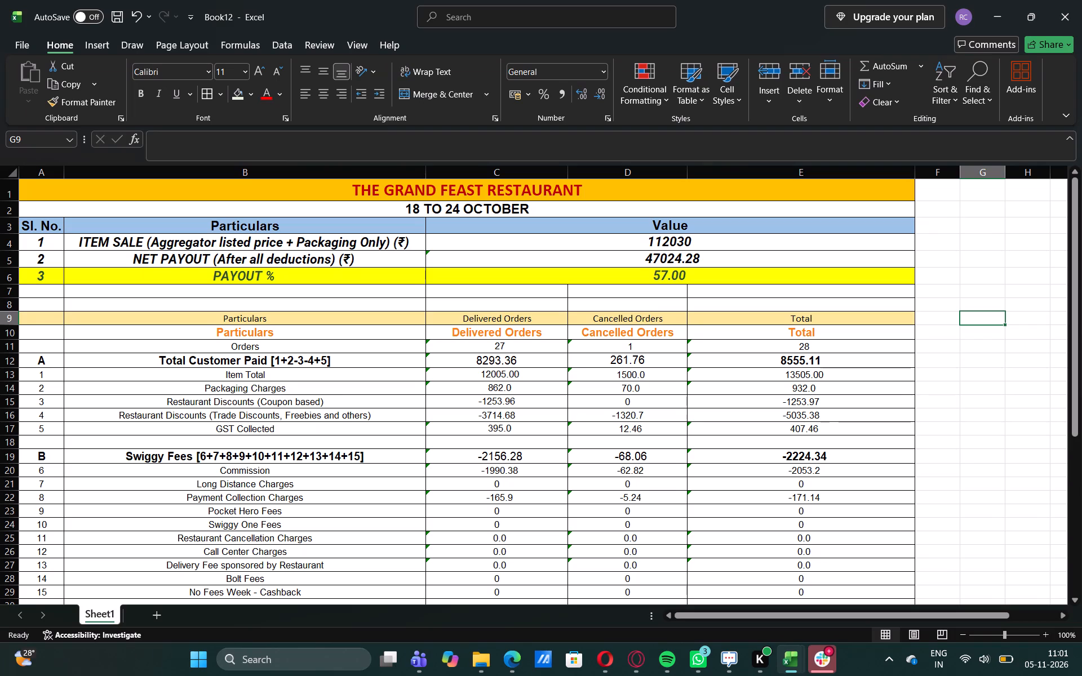
Clear the old template values for ITEM SALE, NET PAYOUT and PAYOUT % in cells C4, C5 and C6.
{"action": "left_click", "coordinate": [788, 373]}
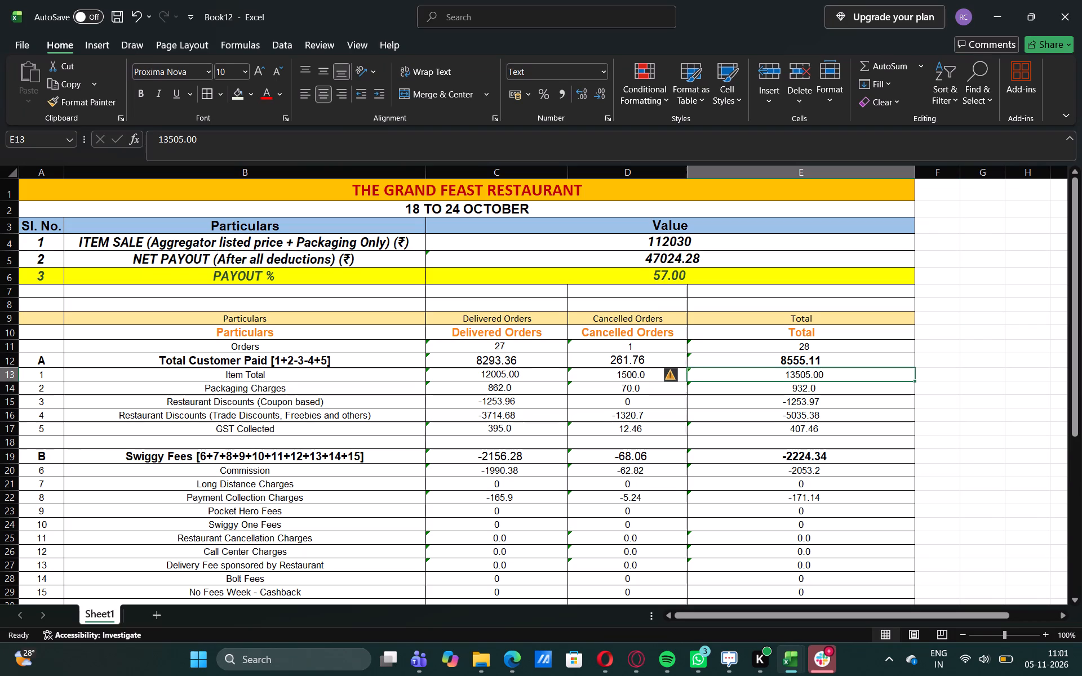
{"action": "left_click", "coordinate": [649, 244]}
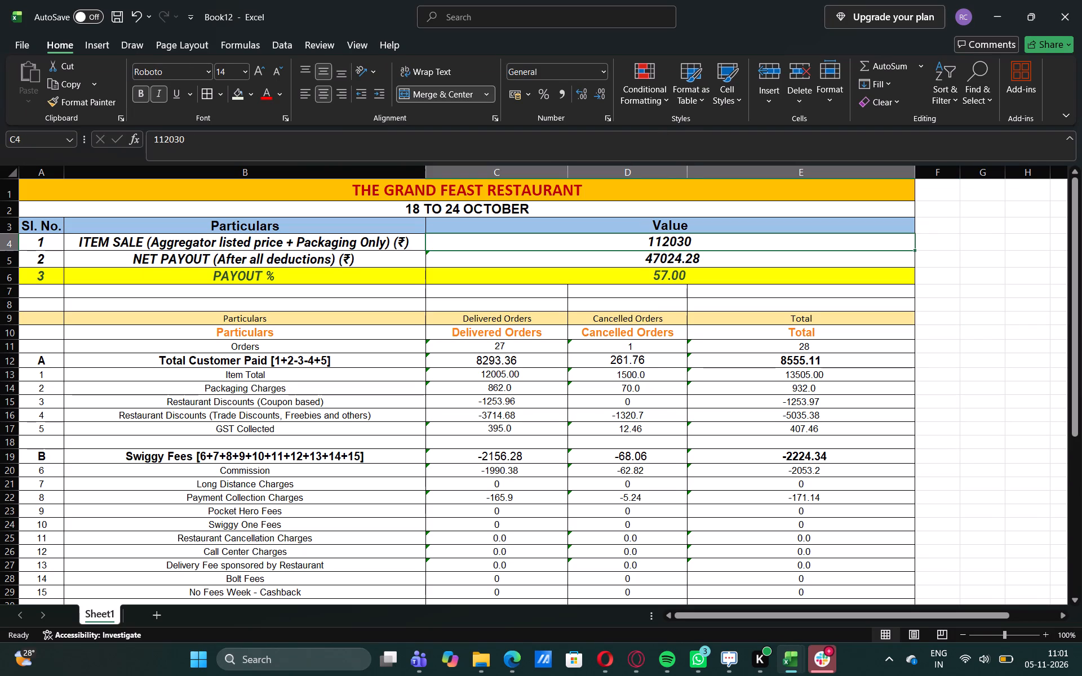
{"action": "key", "text": "BackSpace"}
{"action": "left_click", "coordinate": [659, 258]}
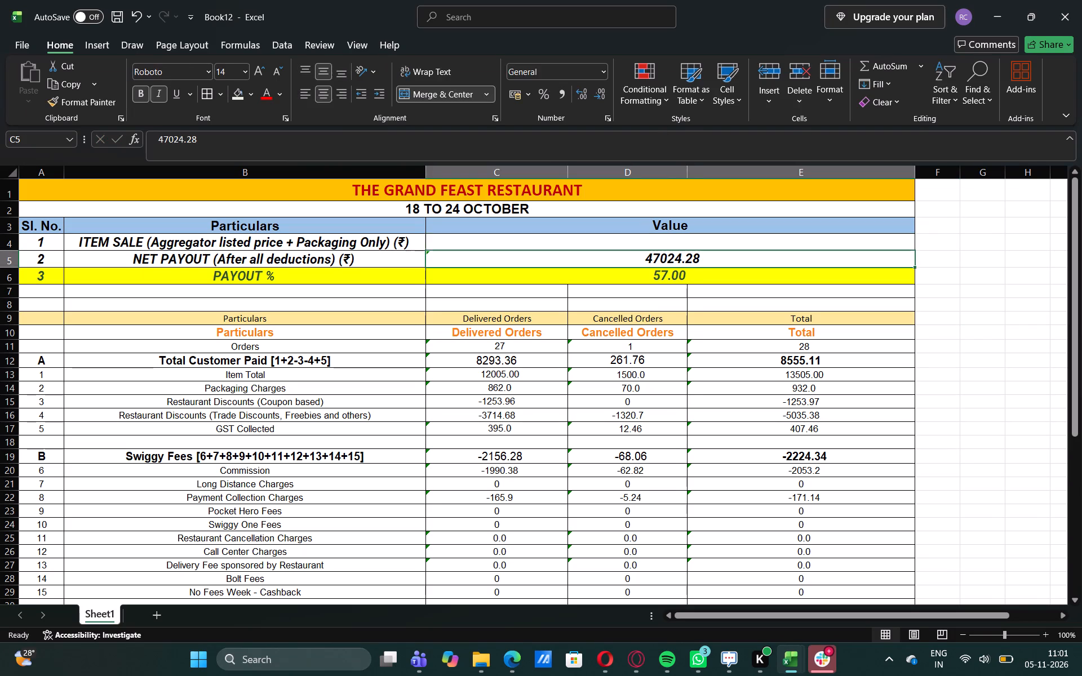
{"action": "key", "text": "BackSpace"}
{"action": "left_click", "coordinate": [666, 275]}
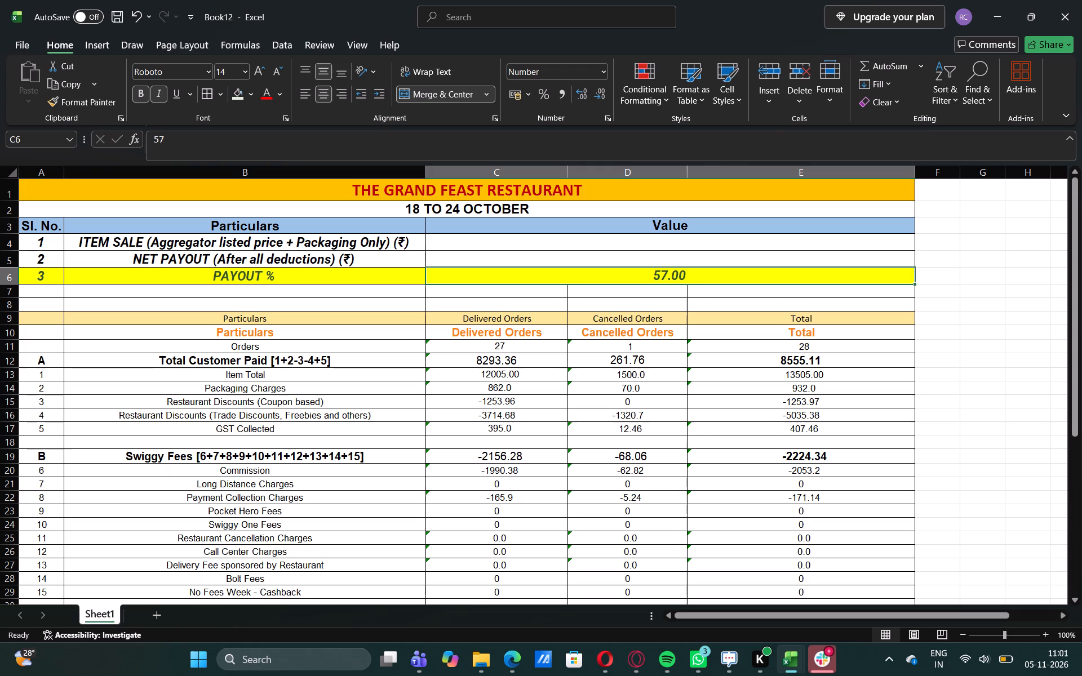
{"action": "key", "text": "BackSpace"}
{"action": "left_click", "coordinate": [668, 241]}
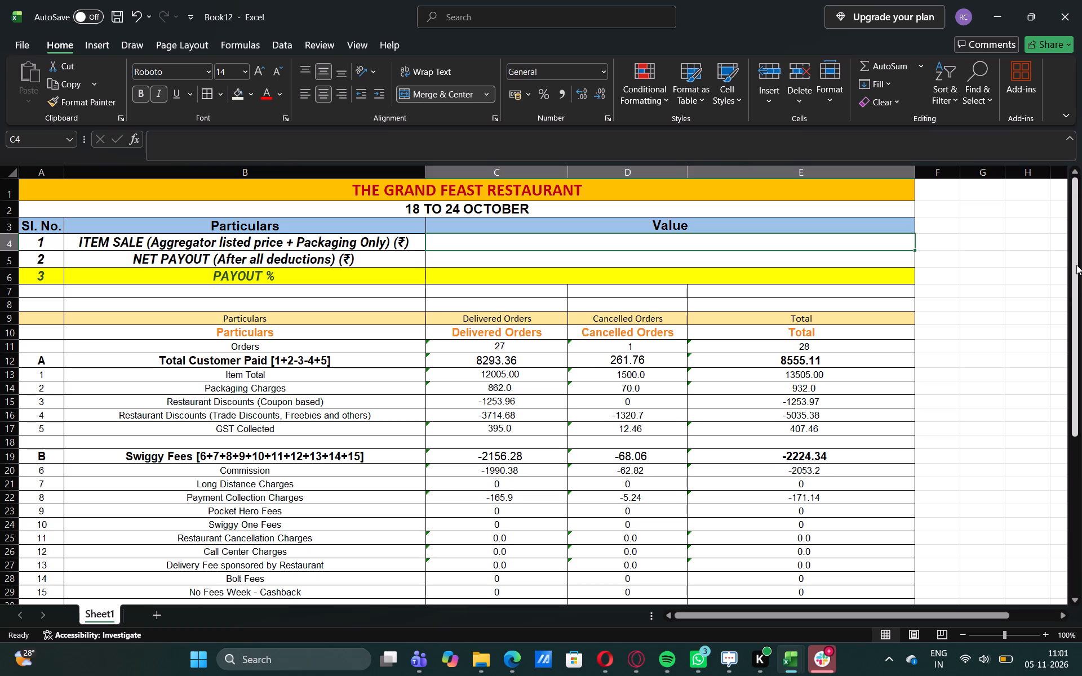
Fill the entire Net Payout row 45 with the lightest green theme colour.
{"action": "left_click_drag", "start_coordinate": [1076, 265], "coordinate": [1076, 470]}
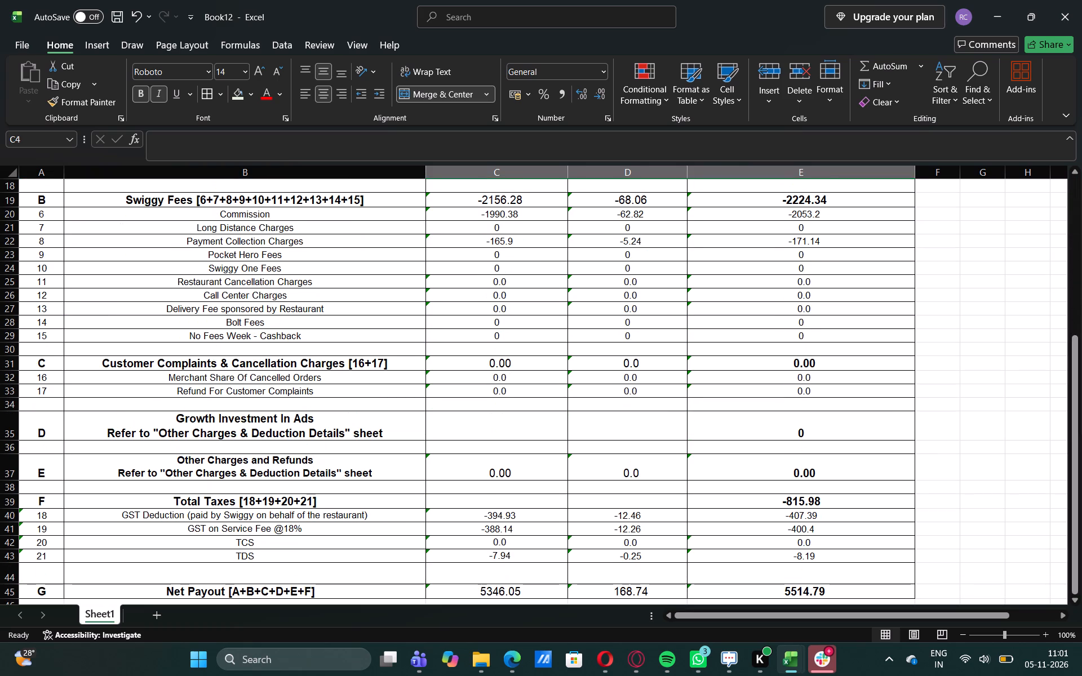
{"action": "left_click", "coordinate": [15, 592]}
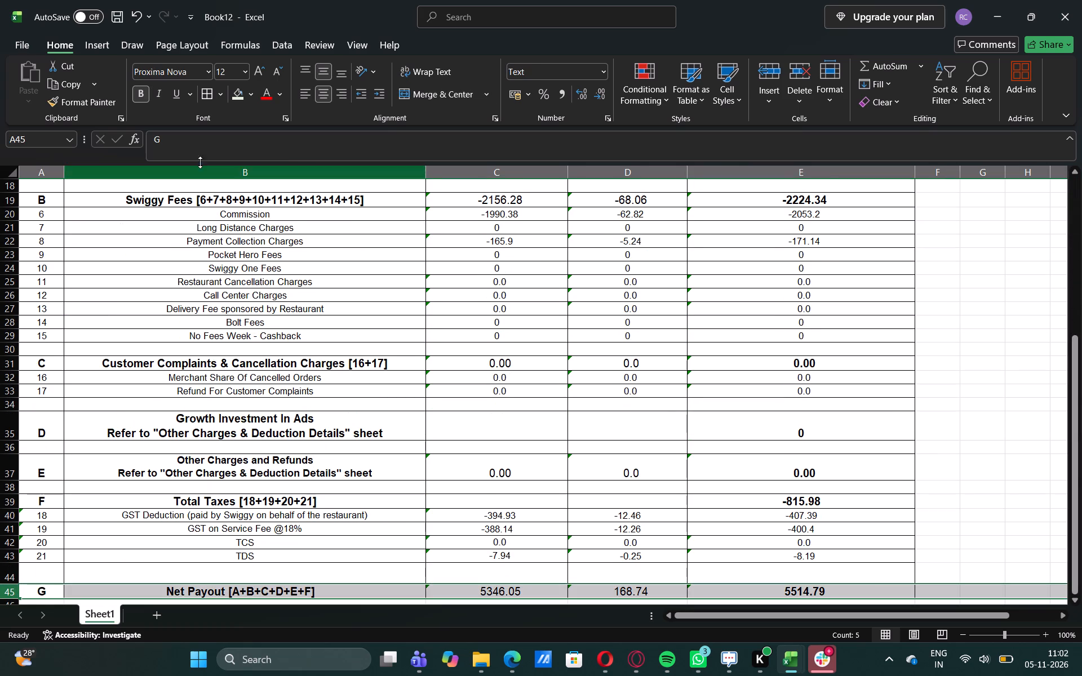
{"action": "left_click", "coordinate": [252, 92]}
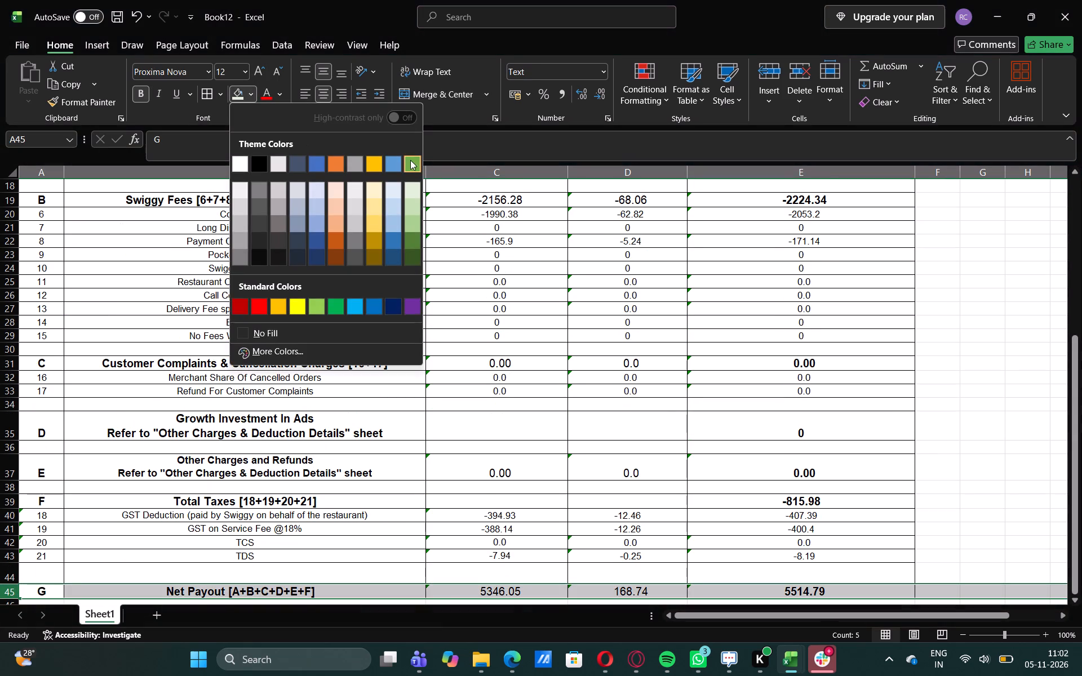
{"action": "left_click", "coordinate": [415, 183]}
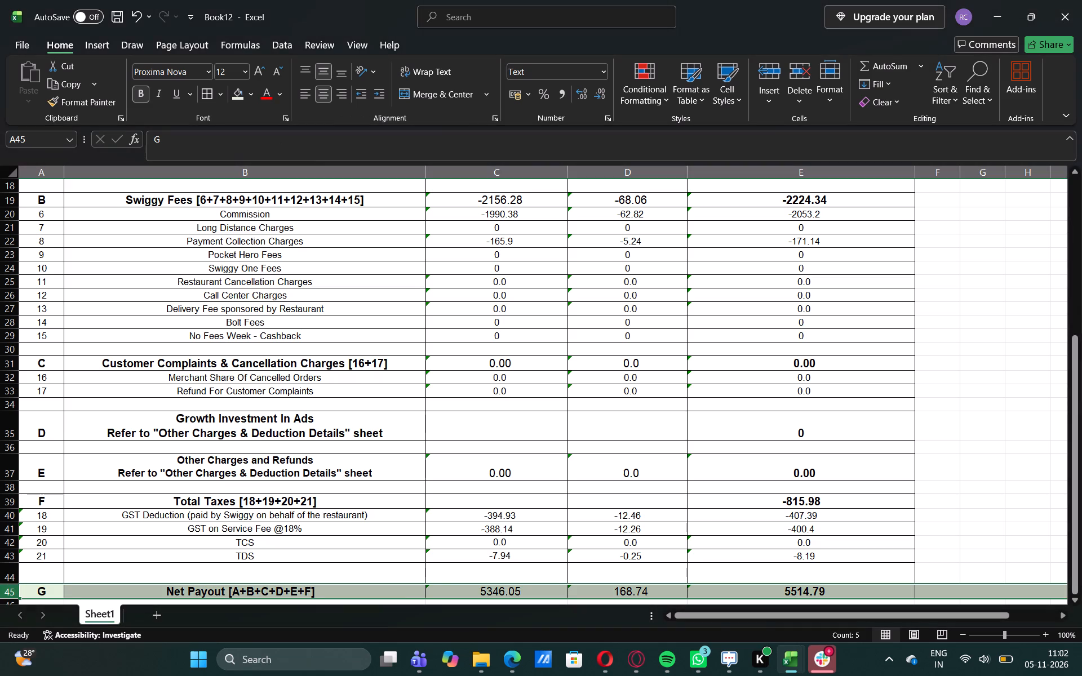
Copy the Net Payout total 5514.79 from E45 into the summary's NET PAYOUT value cell C5.
{"action": "left_click", "coordinate": [791, 593]}
{"action": "key", "text": "ctrl+c"}
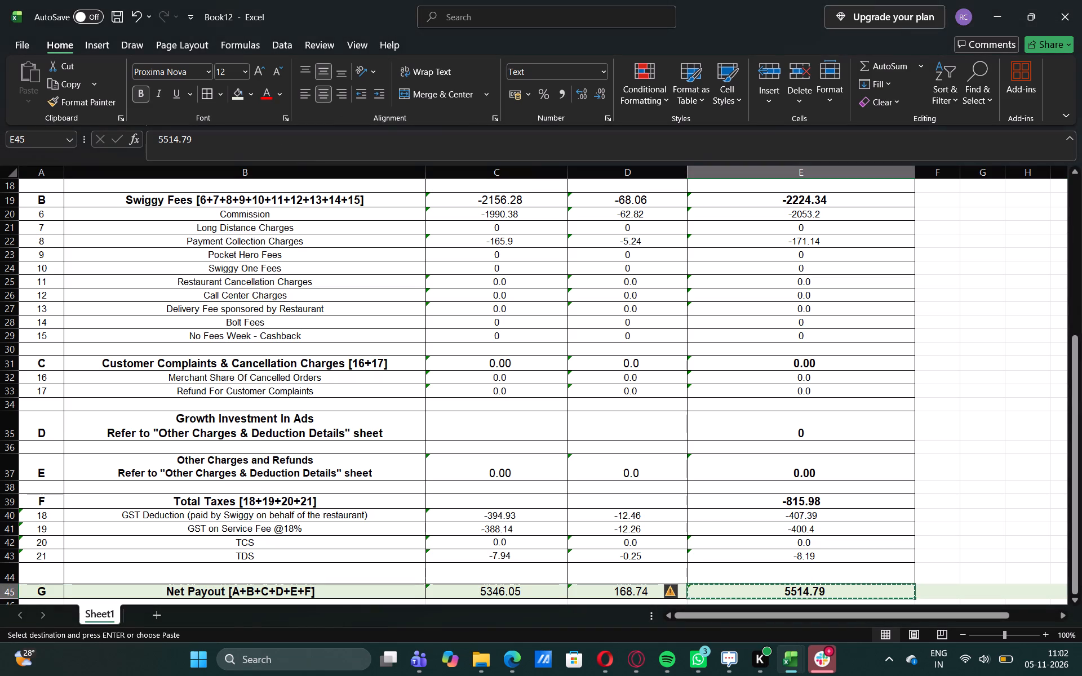
{"action": "left_click_drag", "start_coordinate": [1075, 436], "coordinate": [1078, 254]}
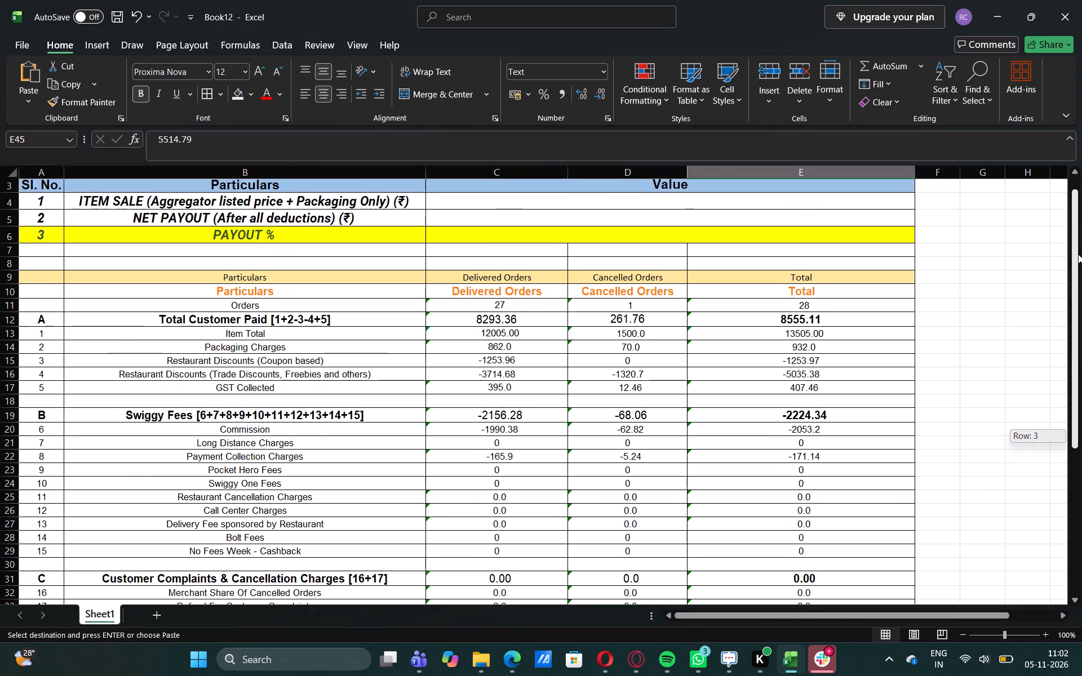
{"action": "left_click_drag", "start_coordinate": [1078, 254], "coordinate": [1081, 251]}
{"action": "left_click", "coordinate": [773, 255]}
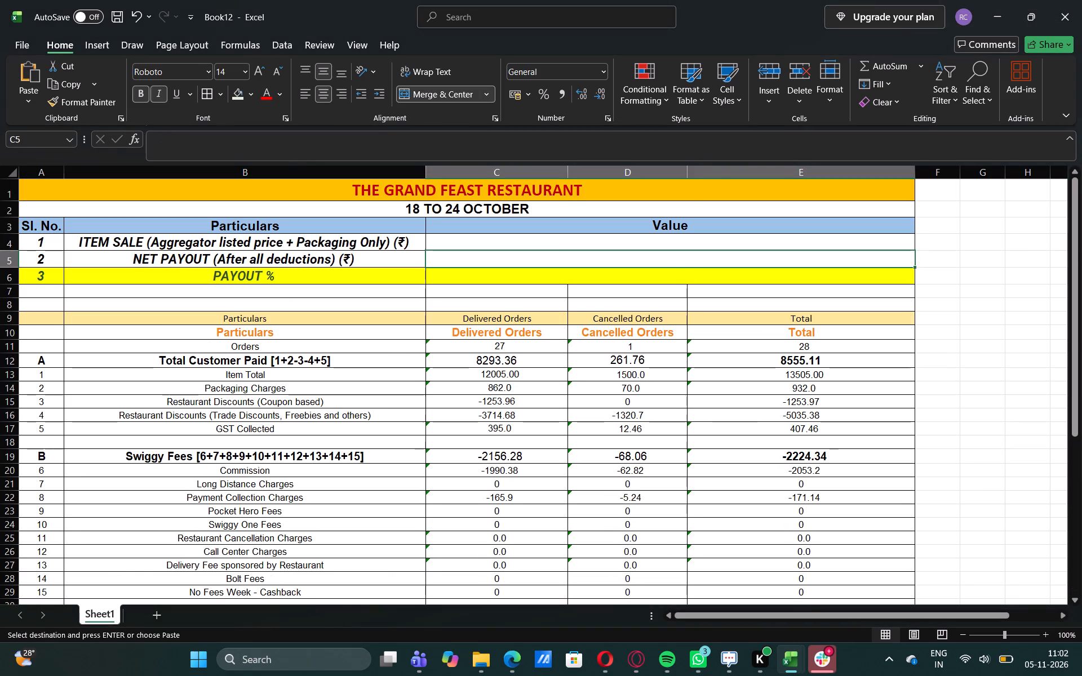
{"action": "key", "text": "ctrl+v"}
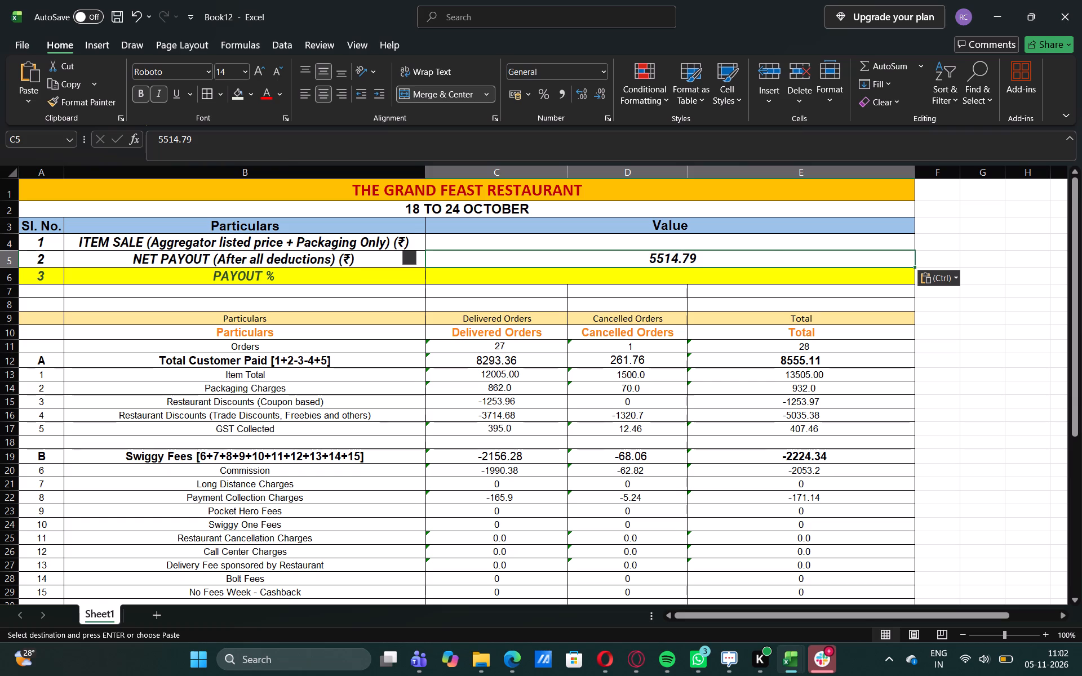
Select the Item Total amount in the Total column, cell E13.
{"action": "left_click", "coordinate": [801, 378]}
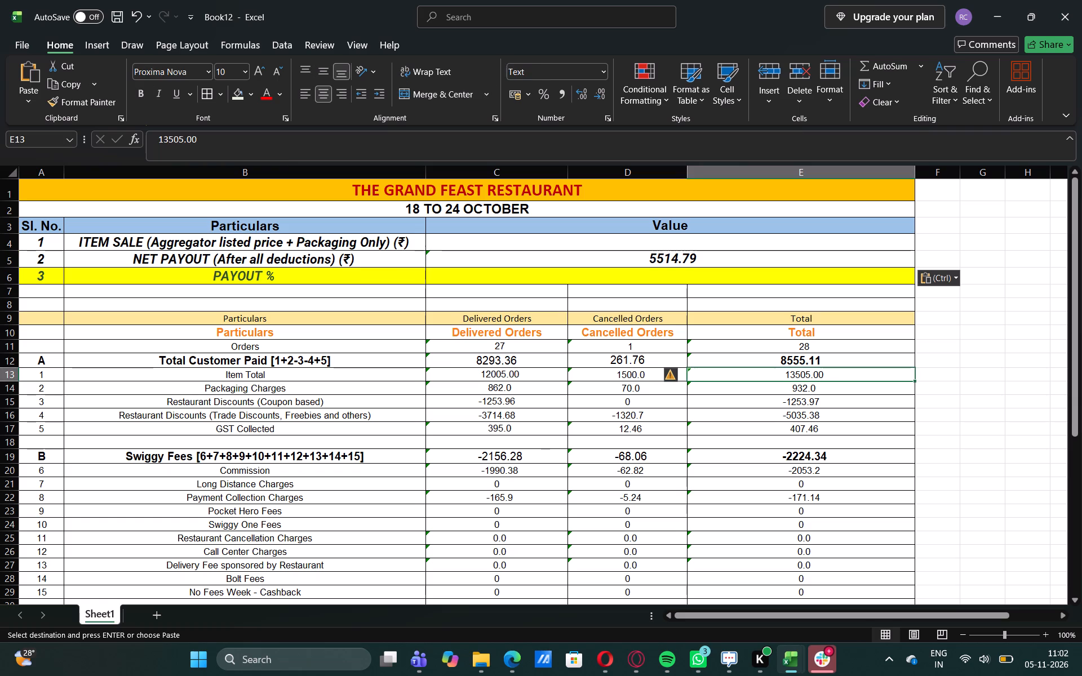
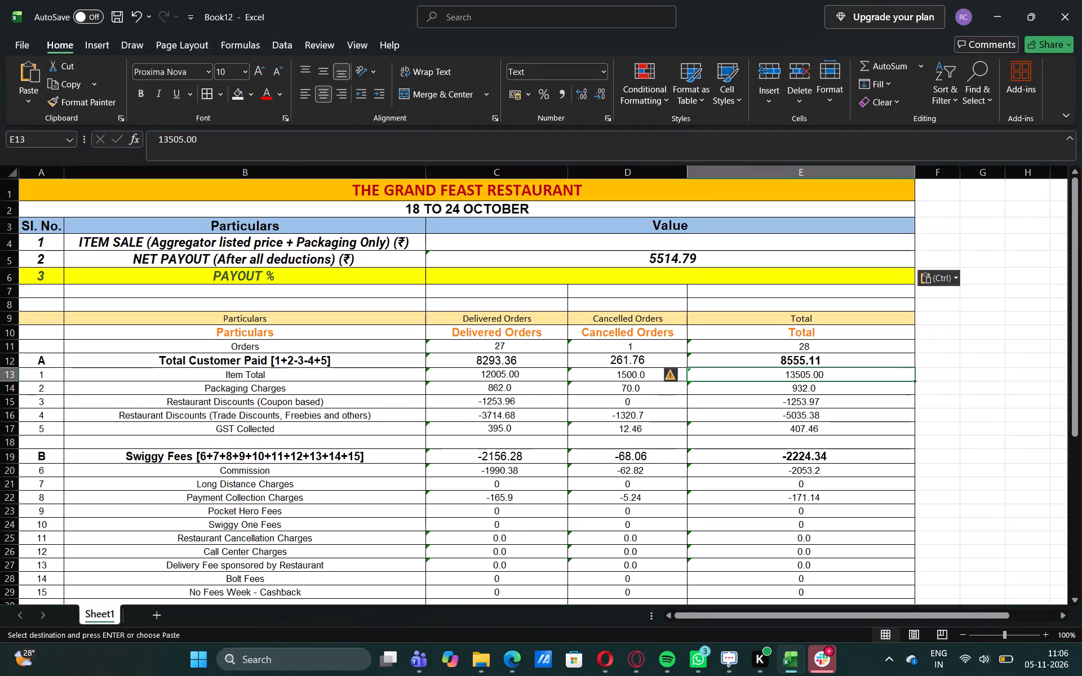
Enter 14437 as the summary's ITEM SALE value in cell C4.
{"action": "left_click", "coordinate": [698, 238]}
{"action": "type", "text": "14"}
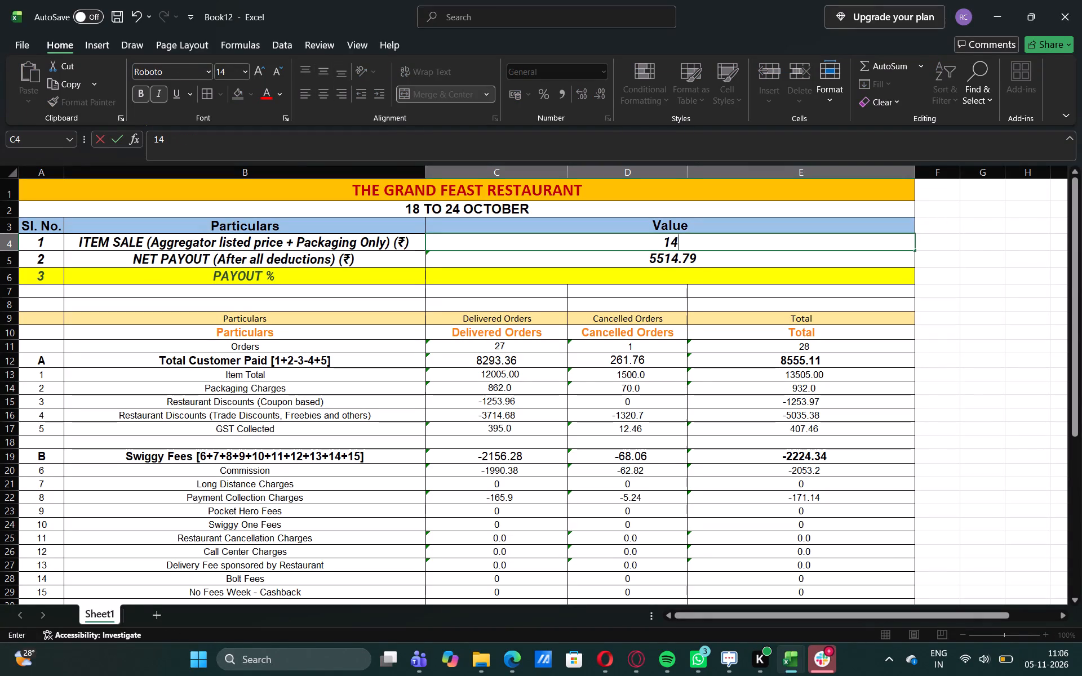
{"action": "type", "text": "437"}
{"action": "left_click", "coordinate": [942, 242]}
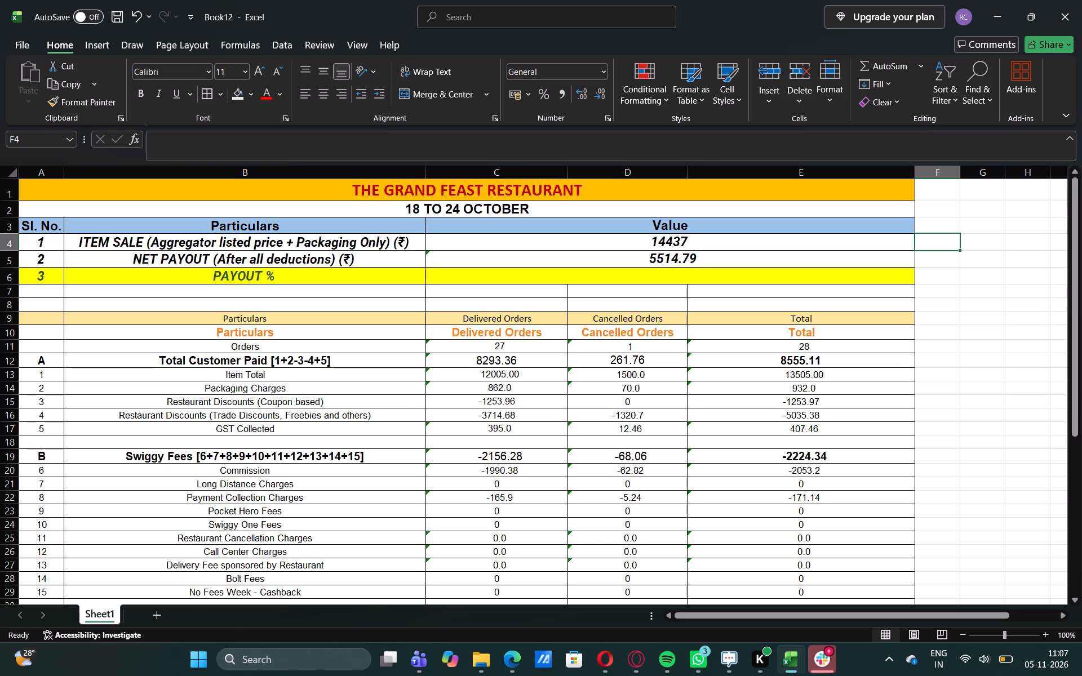
Enter 39 as the summary's PAYOUT % value in cell C6.
{"action": "left_click", "coordinate": [704, 275]}
{"action": "type", "text": "39"}
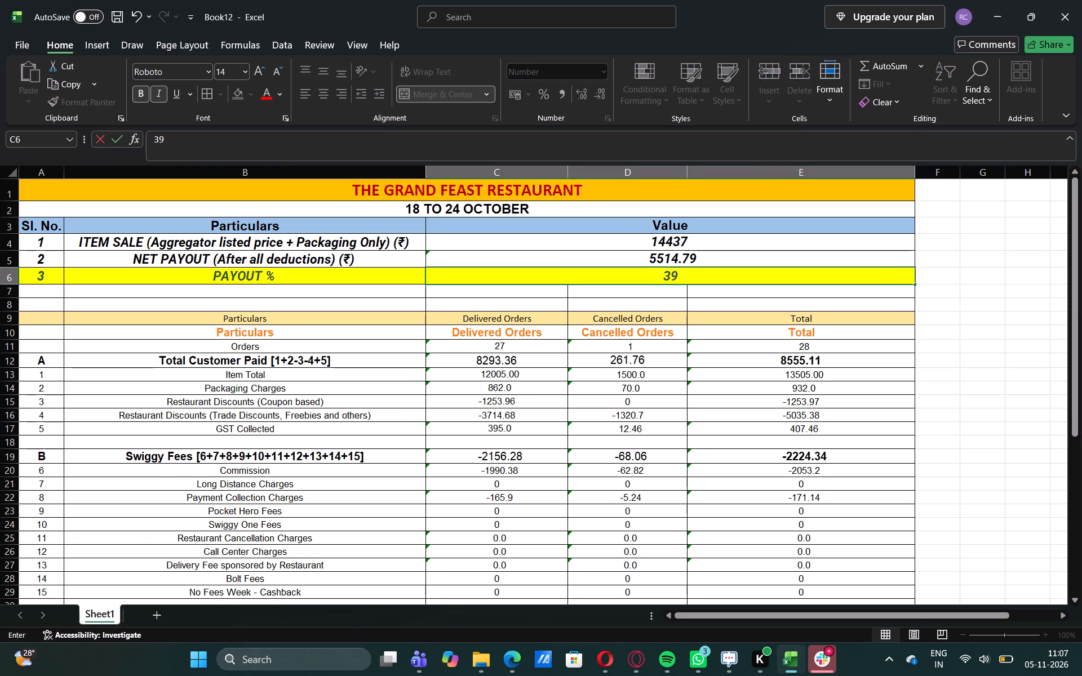
{"action": "left_click", "coordinate": [938, 278]}
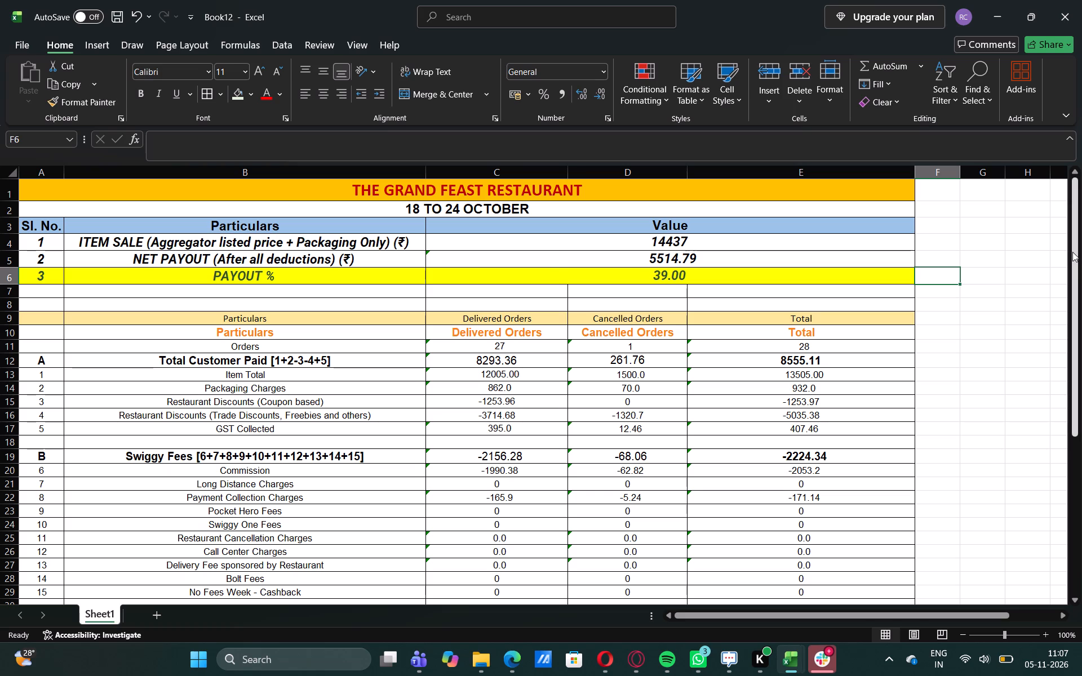
Copy rows 10 to 16, the restaurant adjustments tables, from the annexure's Growth Investments and Other Deductions sheet into Book12 at A47, below Net Payout.
{"action": "left_click_drag", "start_coordinate": [1072, 249], "coordinate": [1065, 430]}
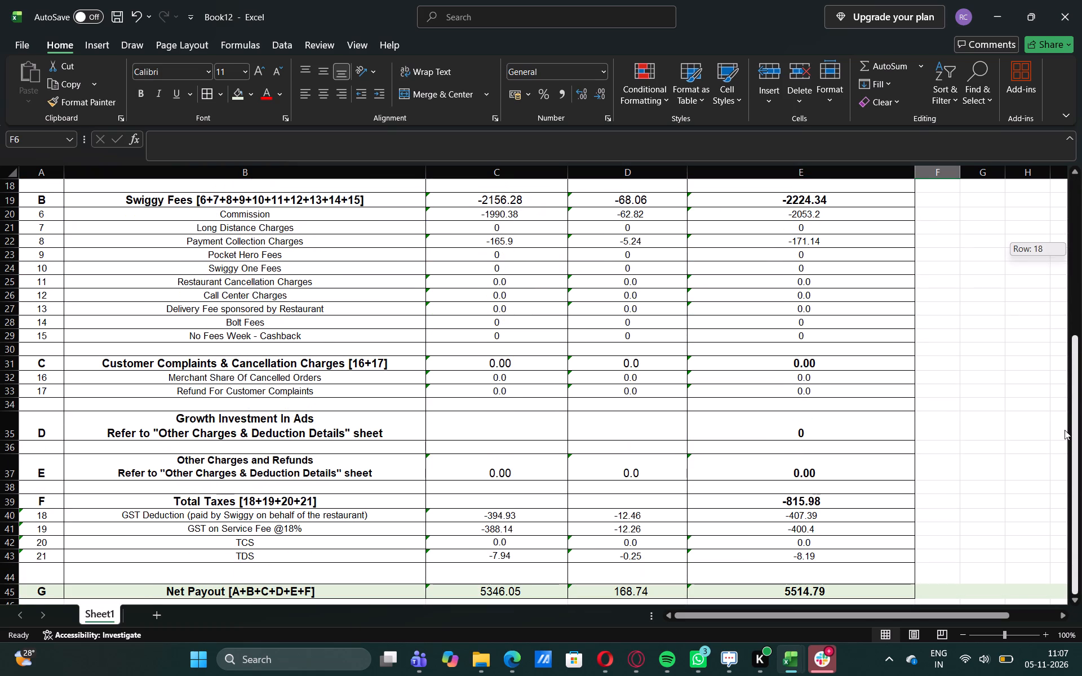
{"action": "left_click_drag", "start_coordinate": [1065, 430], "coordinate": [1081, 237]}
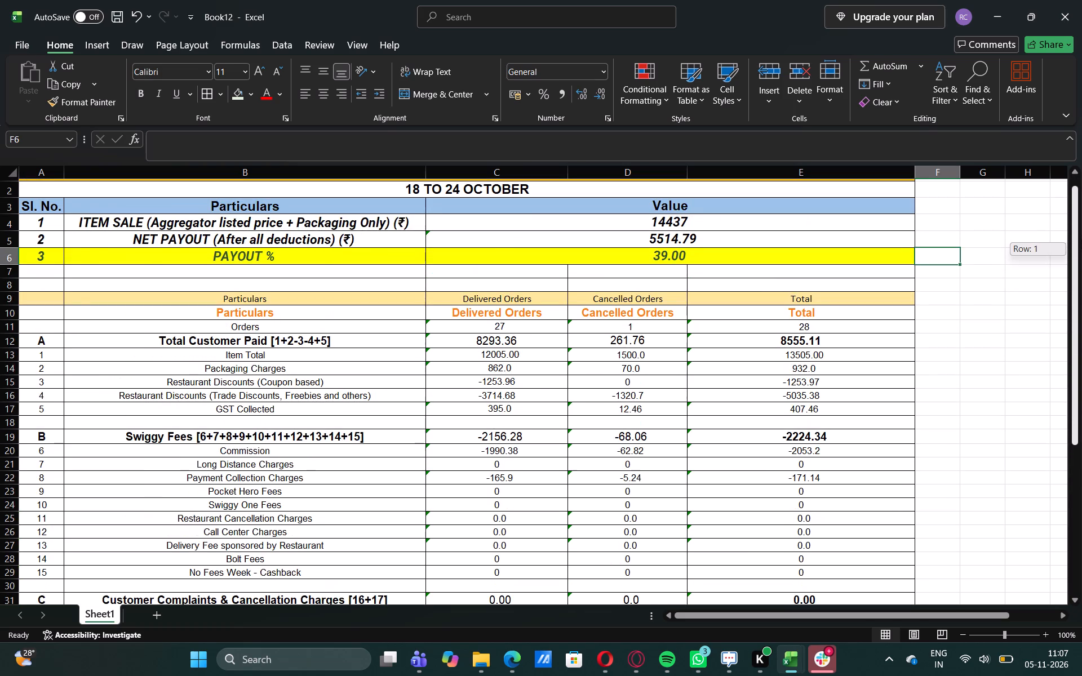
{"action": "left_click_drag", "start_coordinate": [1081, 237], "coordinate": [1081, 234]}
{"action": "left_click_drag", "start_coordinate": [1081, 234], "coordinate": [1059, 451]}
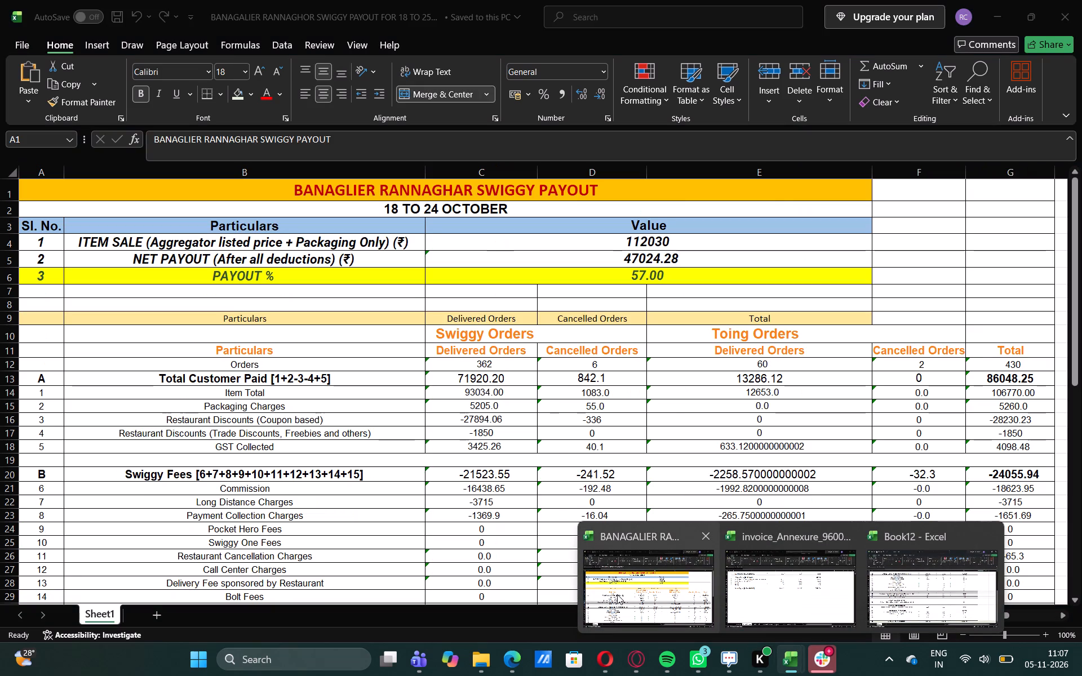
{"action": "left_click", "coordinate": [748, 595]}
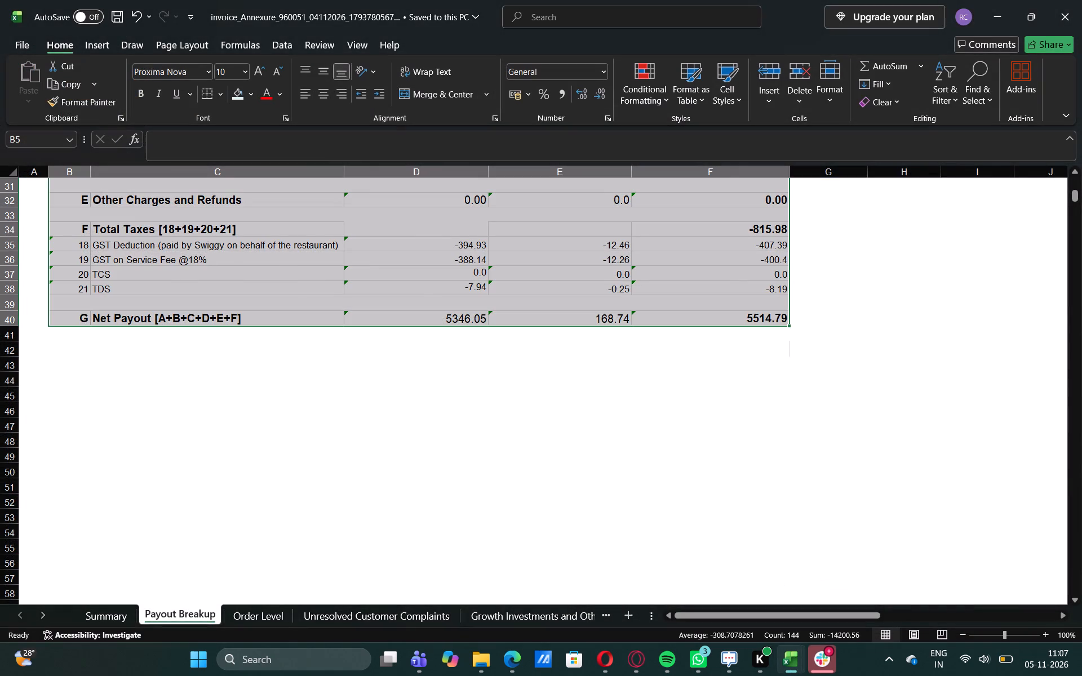
{"action": "left_click", "coordinate": [352, 615]}
{"action": "left_click", "coordinate": [489, 619]}
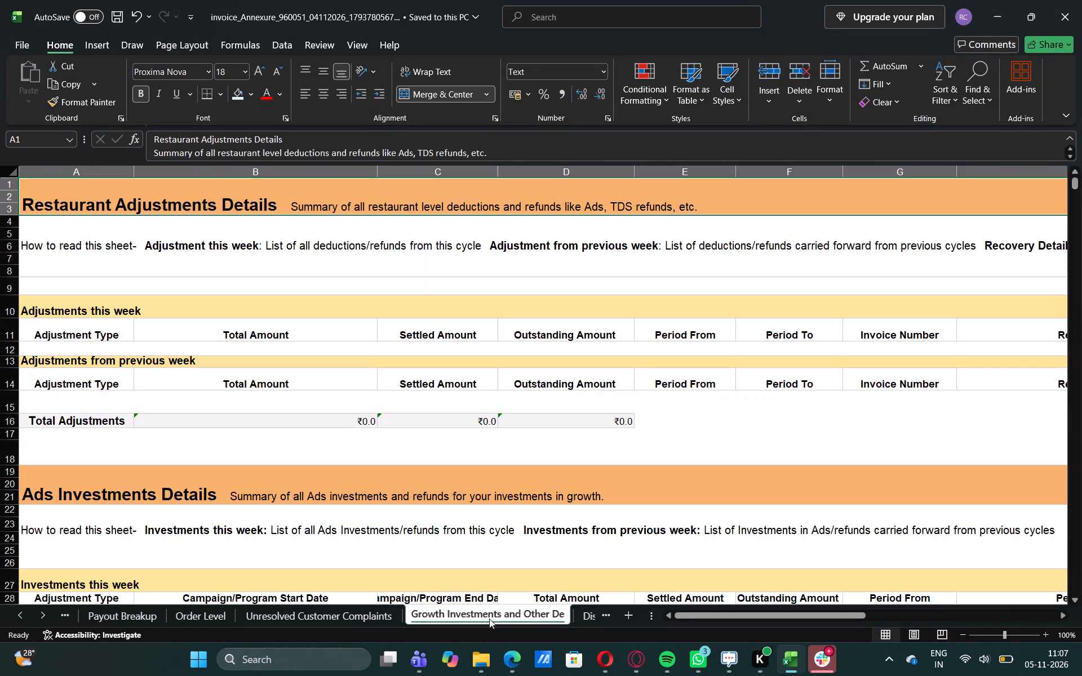
{"action": "left_click", "coordinate": [38, 302]}
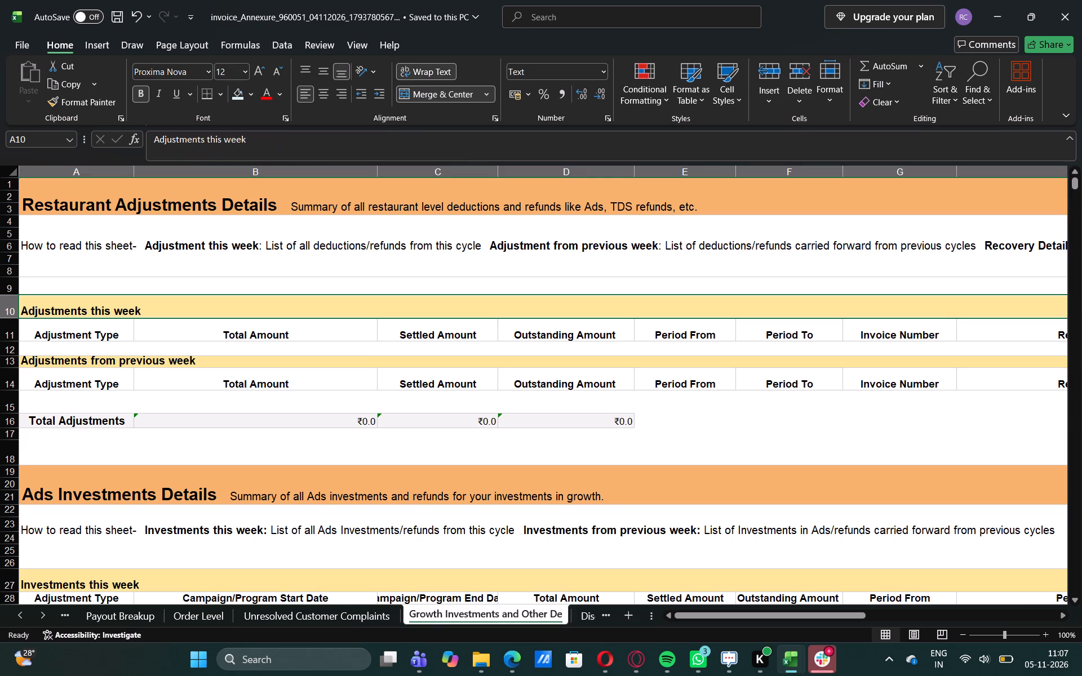
{"action": "left_click_drag", "start_coordinate": [38, 302], "coordinate": [49, 416]}
{"action": "key", "text": "ctrl+c"}
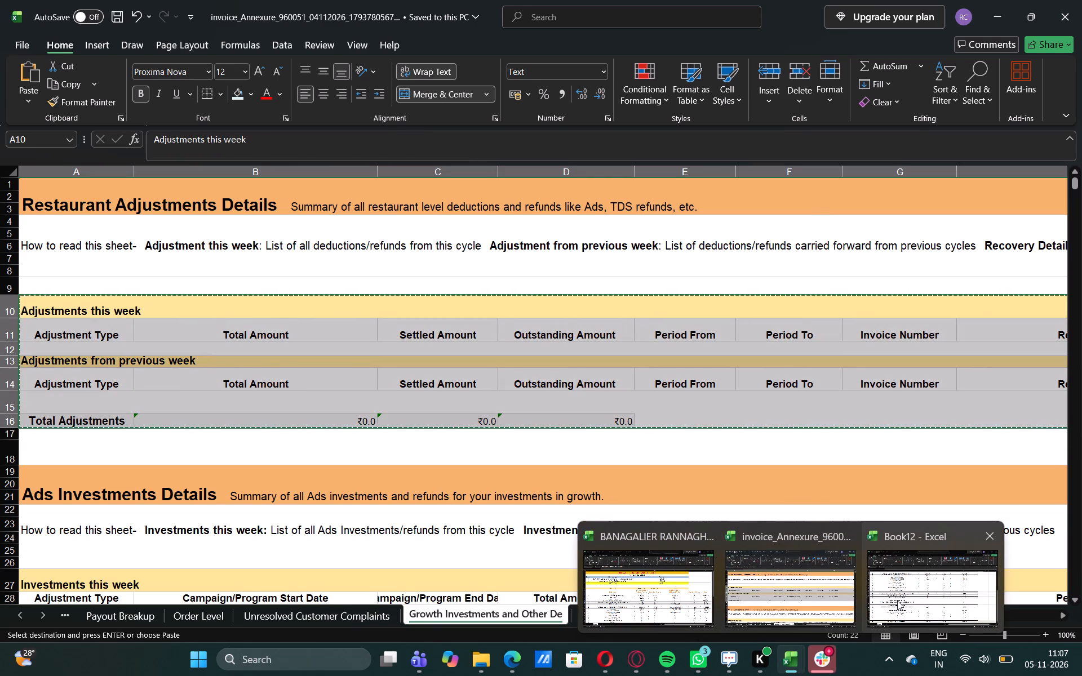
{"action": "left_click", "coordinate": [897, 600]}
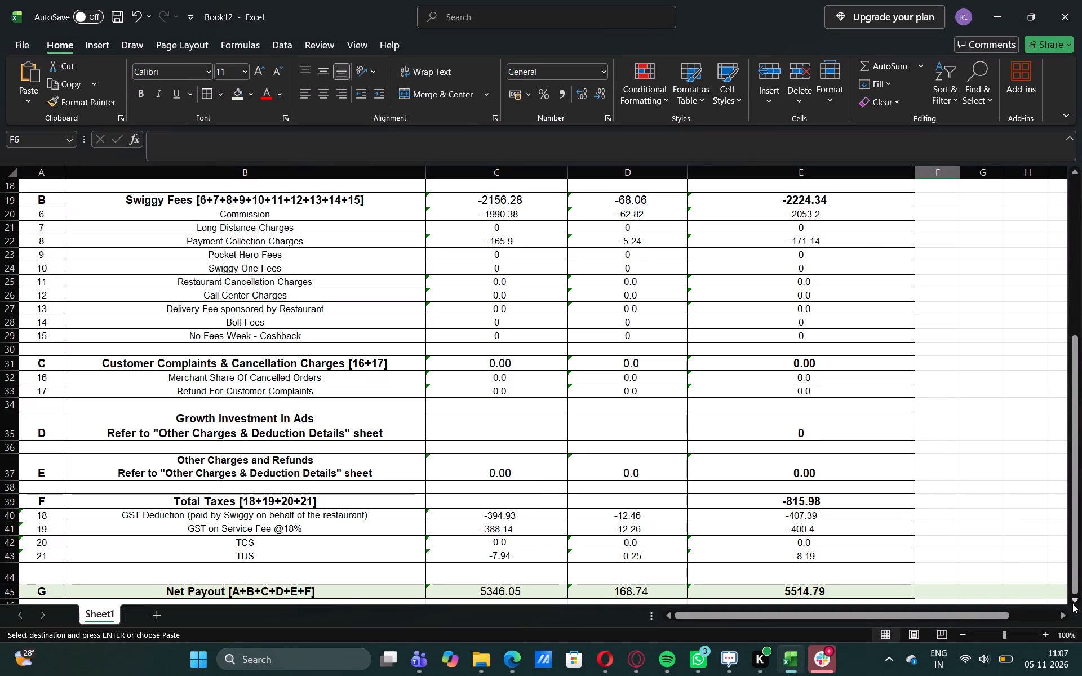
{"action": "left_click", "coordinate": [1072, 603]}
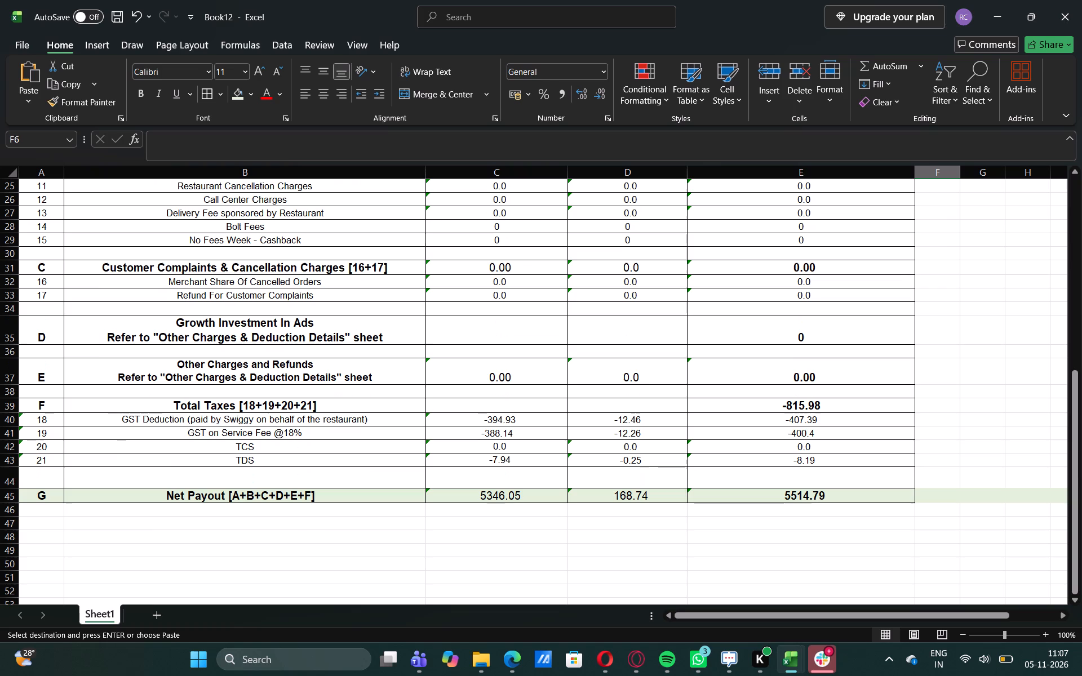
{"action": "left_click", "coordinate": [55, 523]}
{"action": "key", "text": "ctrl+v"}
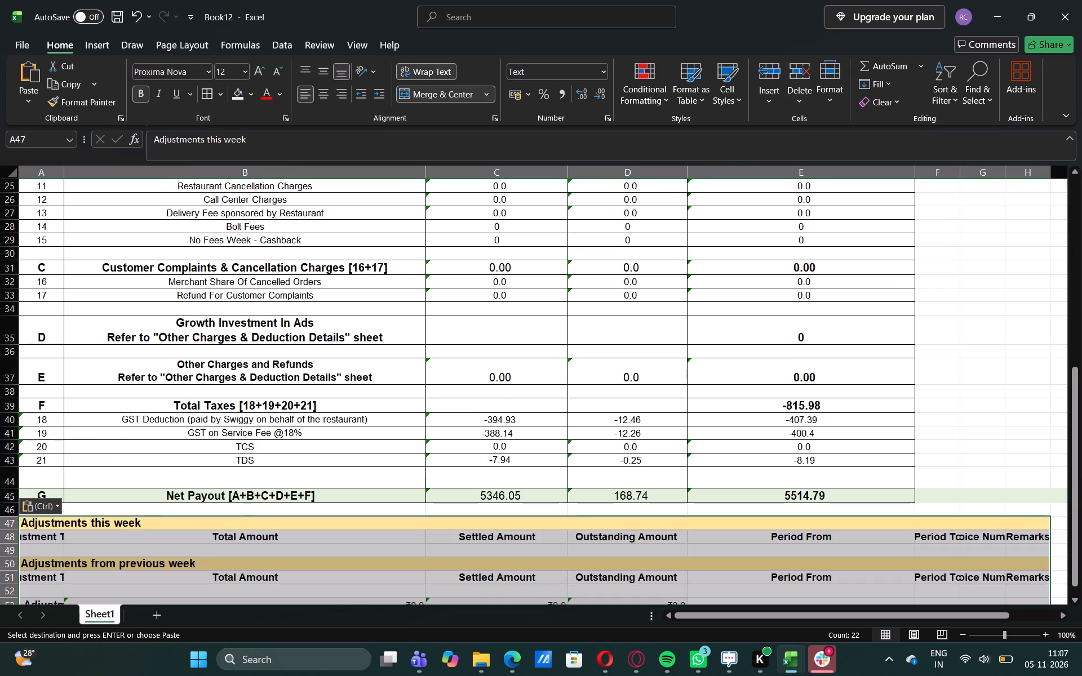
{"action": "left_click", "coordinate": [938, 465]}
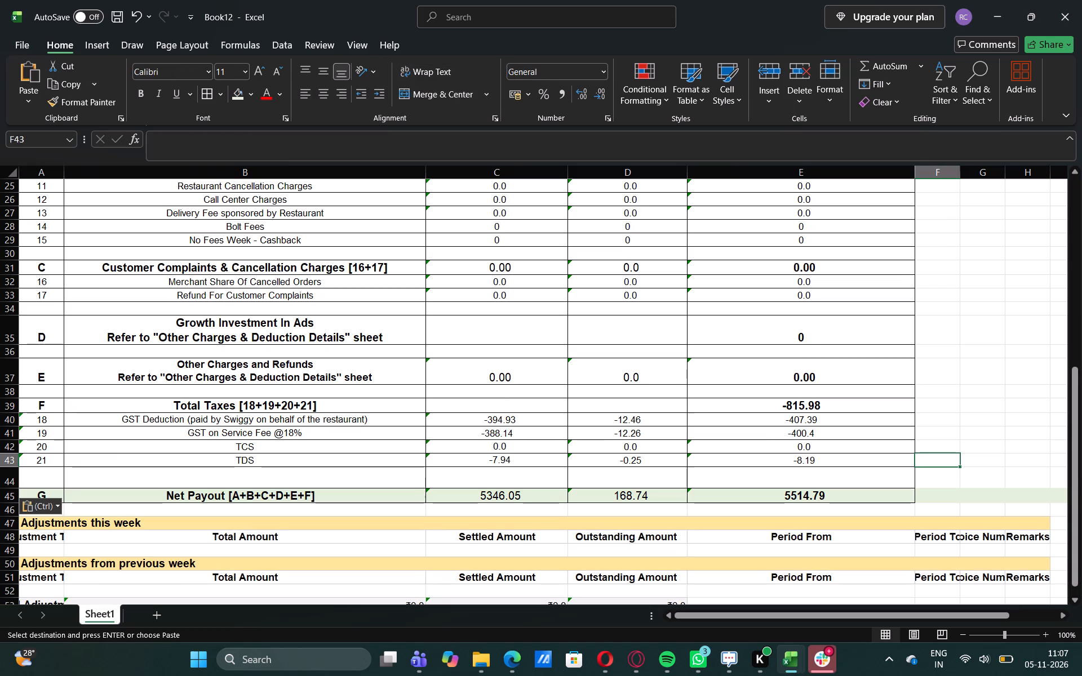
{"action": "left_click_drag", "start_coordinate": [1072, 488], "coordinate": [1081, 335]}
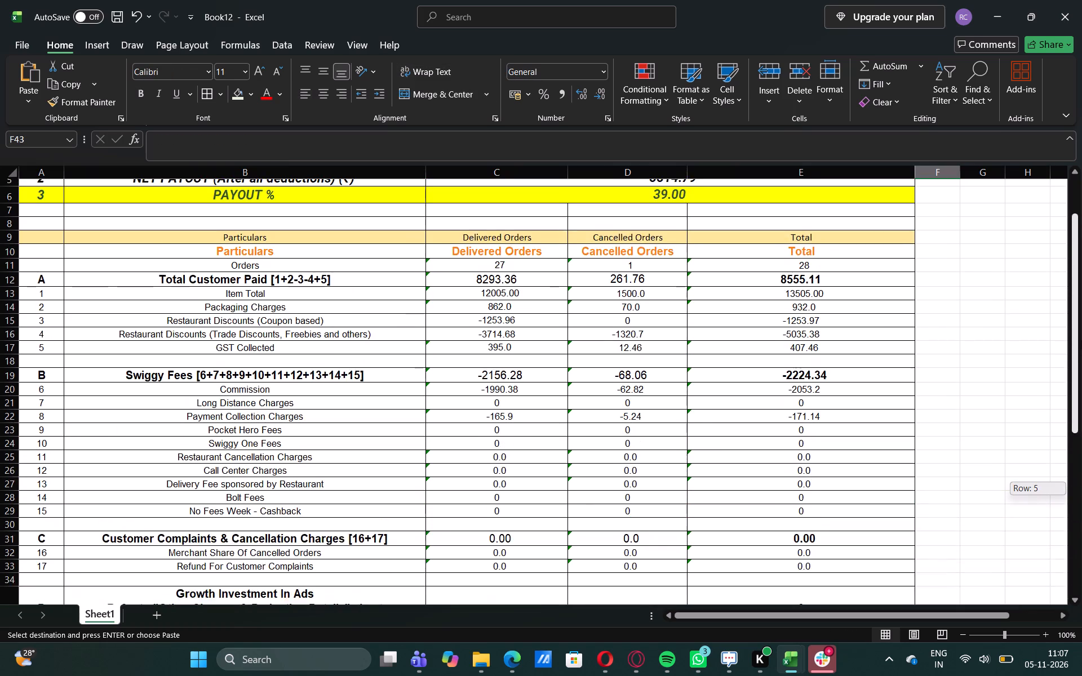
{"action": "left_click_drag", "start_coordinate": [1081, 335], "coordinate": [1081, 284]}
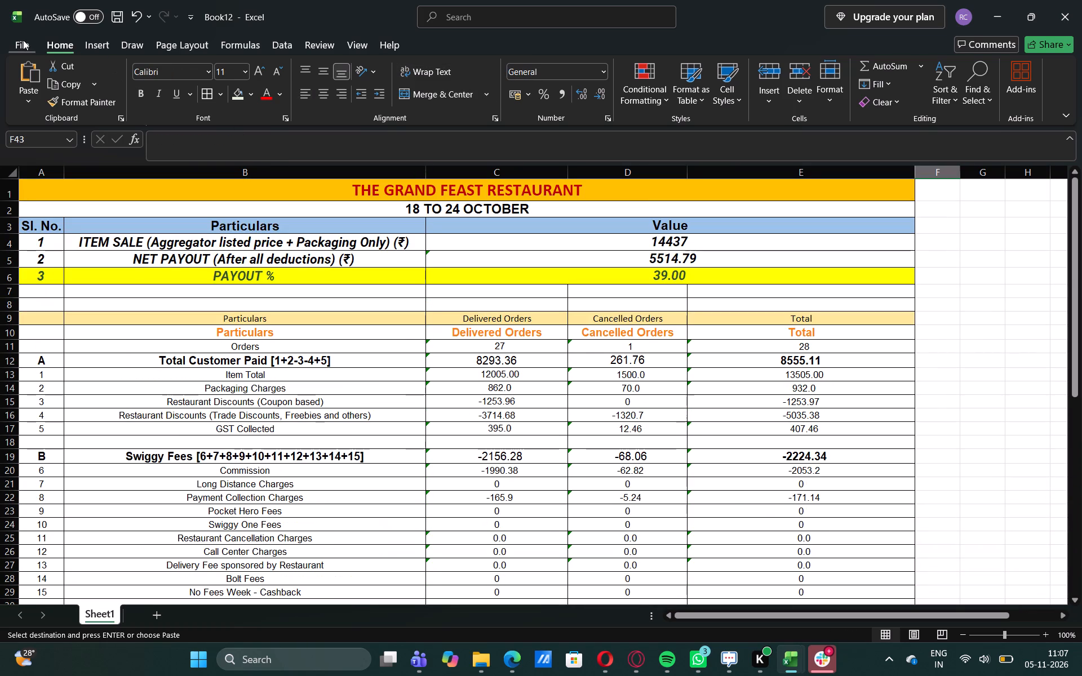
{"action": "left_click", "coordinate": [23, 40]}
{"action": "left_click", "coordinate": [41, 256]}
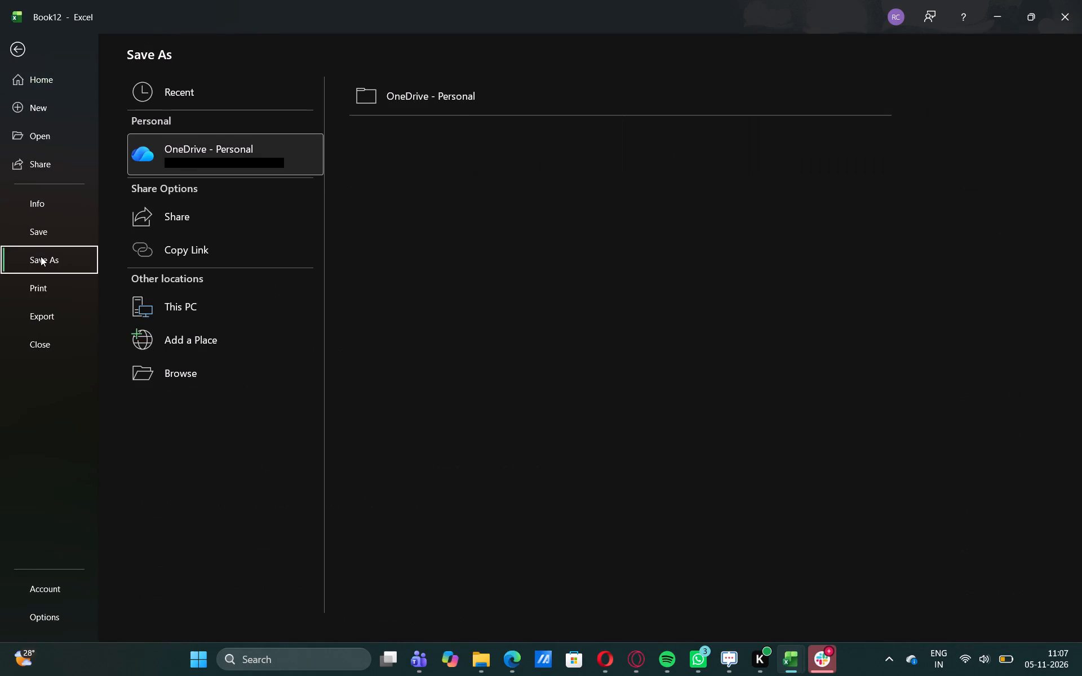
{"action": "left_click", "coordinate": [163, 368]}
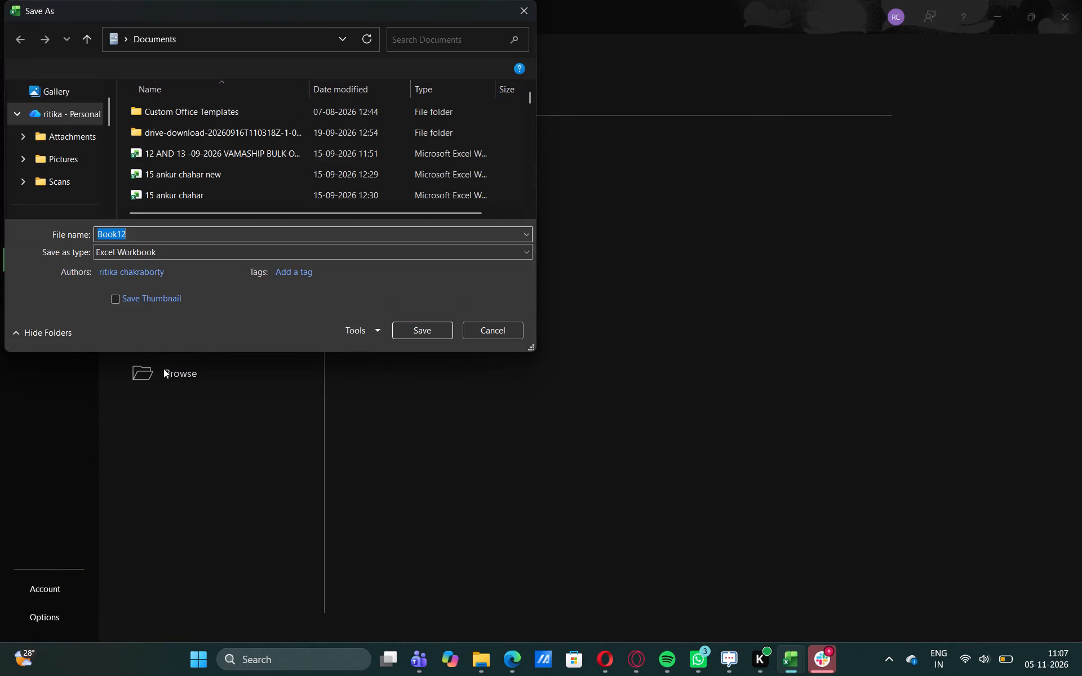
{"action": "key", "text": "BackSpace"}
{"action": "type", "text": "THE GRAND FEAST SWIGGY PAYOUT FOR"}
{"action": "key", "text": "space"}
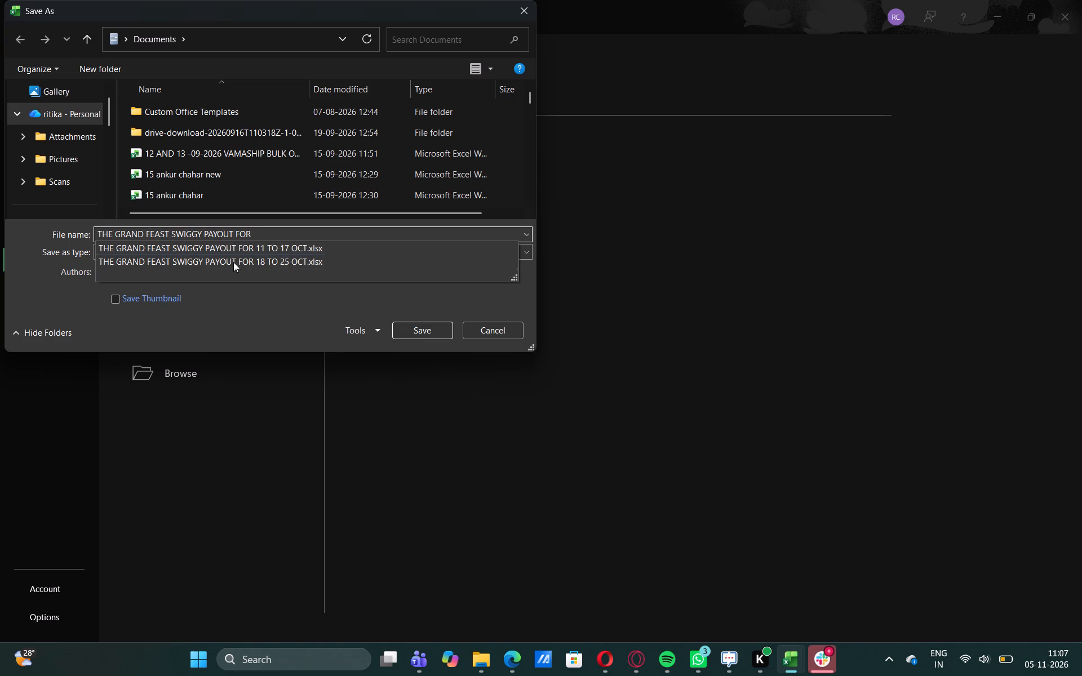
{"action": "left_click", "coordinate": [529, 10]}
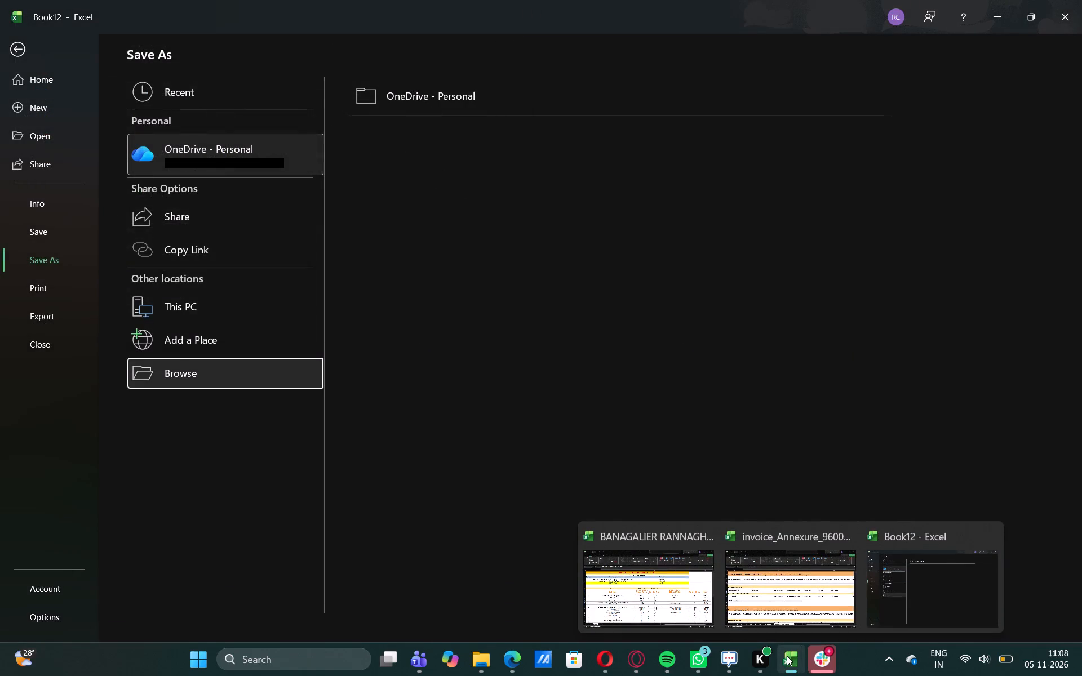
Check the payout period on the annexure's Summary sheet and change Book12's date line in A2 to 25 TO 31 OCTOBER.
{"action": "left_click", "coordinate": [744, 572]}
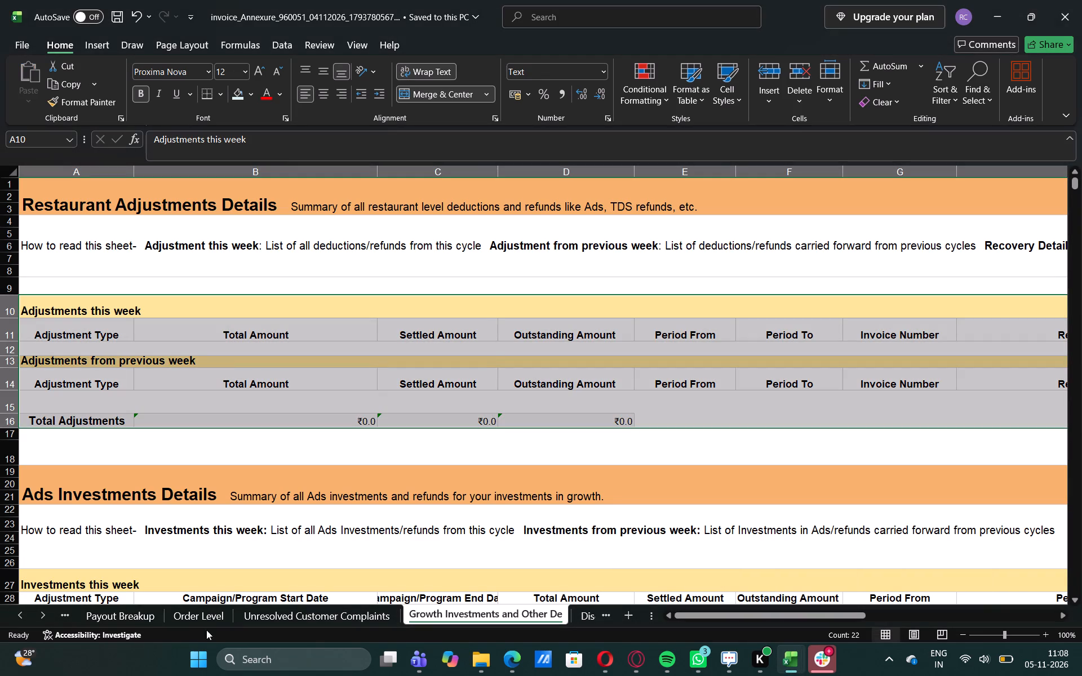
{"action": "left_click", "coordinate": [127, 616]}
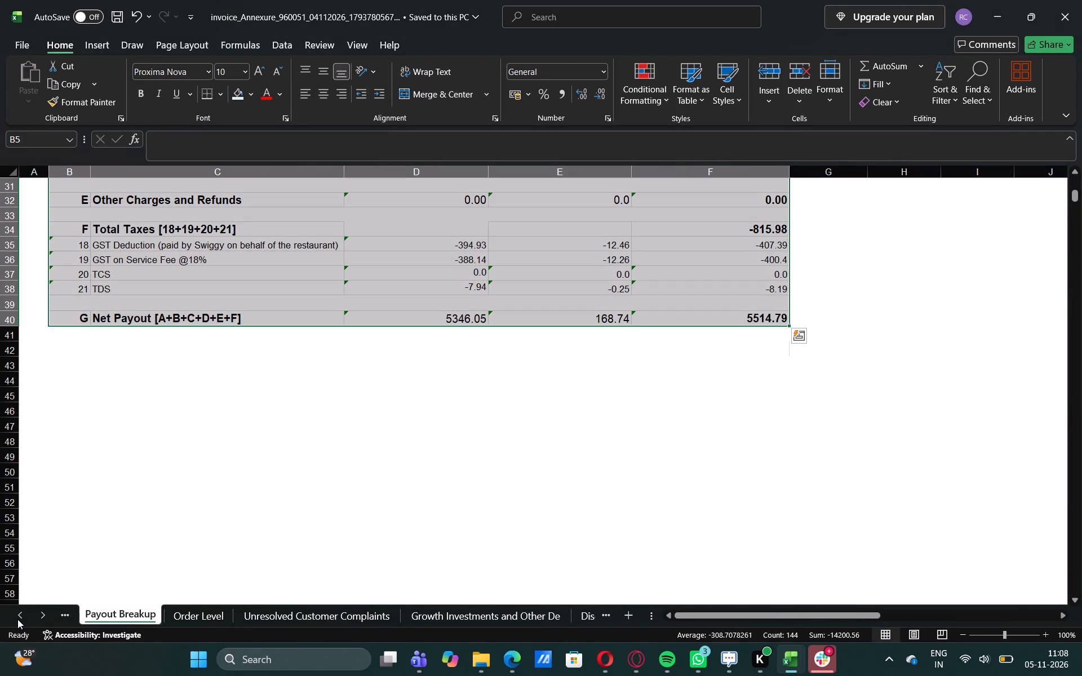
{"action": "left_click", "coordinate": [16, 617]}
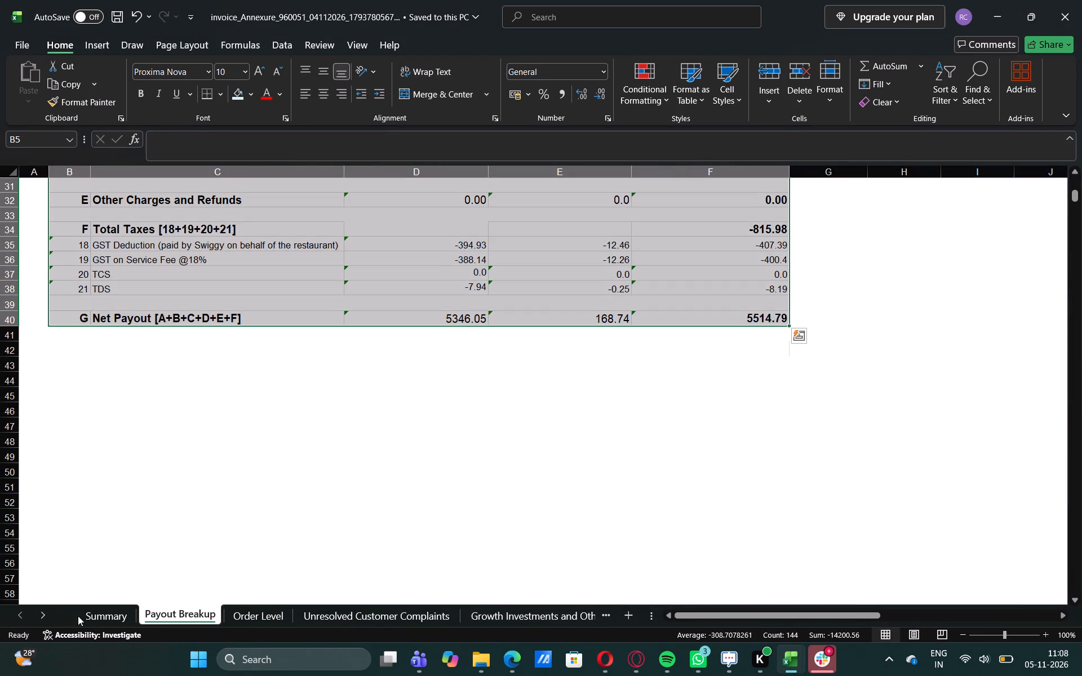
{"action": "left_click", "coordinate": [93, 615]}
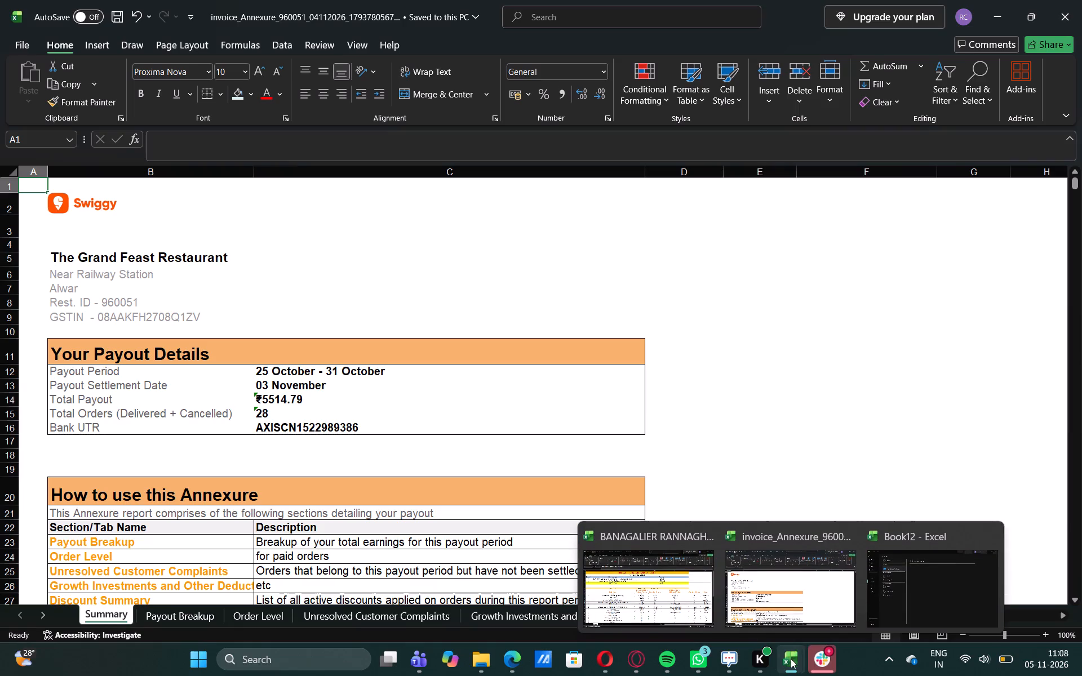
{"action": "left_click", "coordinate": [877, 602]}
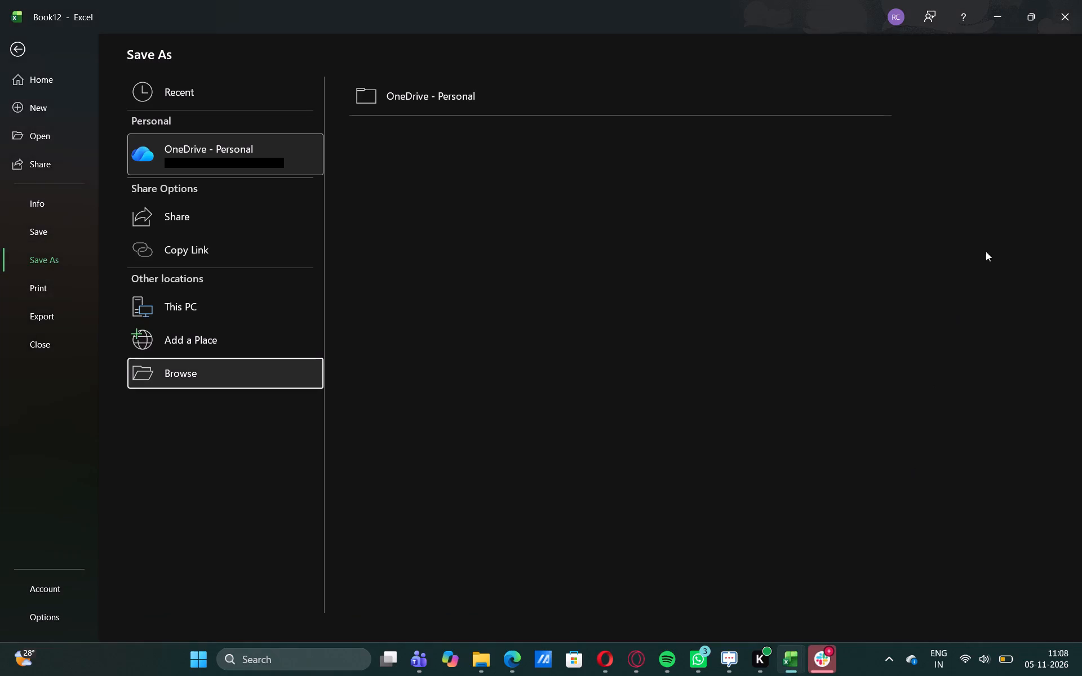
{"action": "left_click", "coordinate": [1081, 0]}
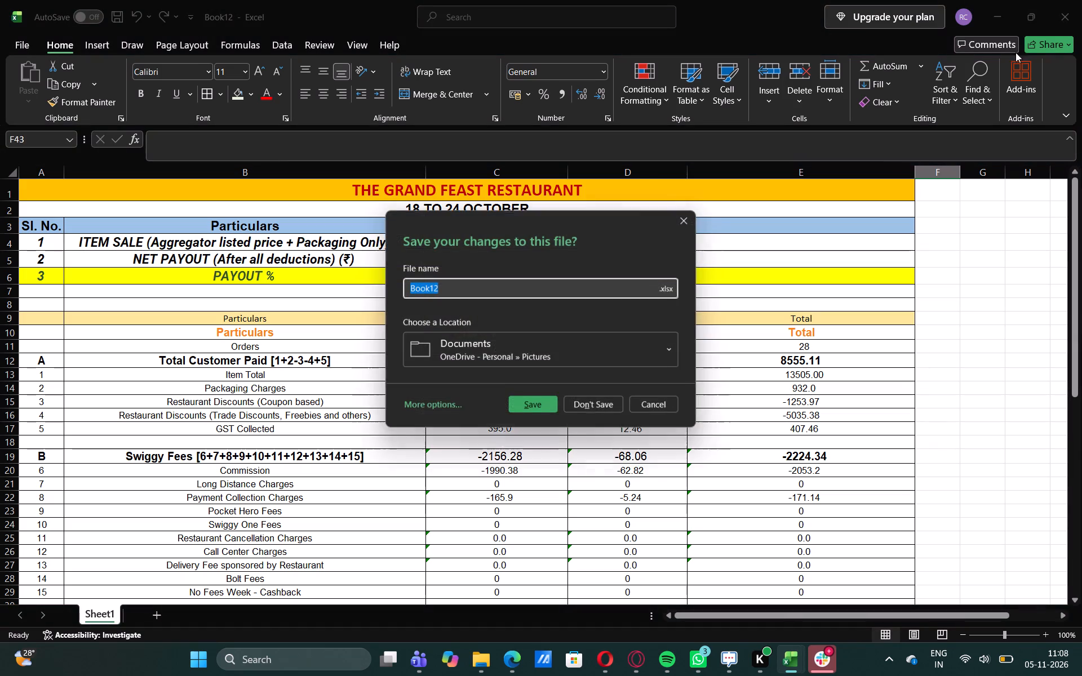
{"action": "left_click", "coordinate": [687, 221]}
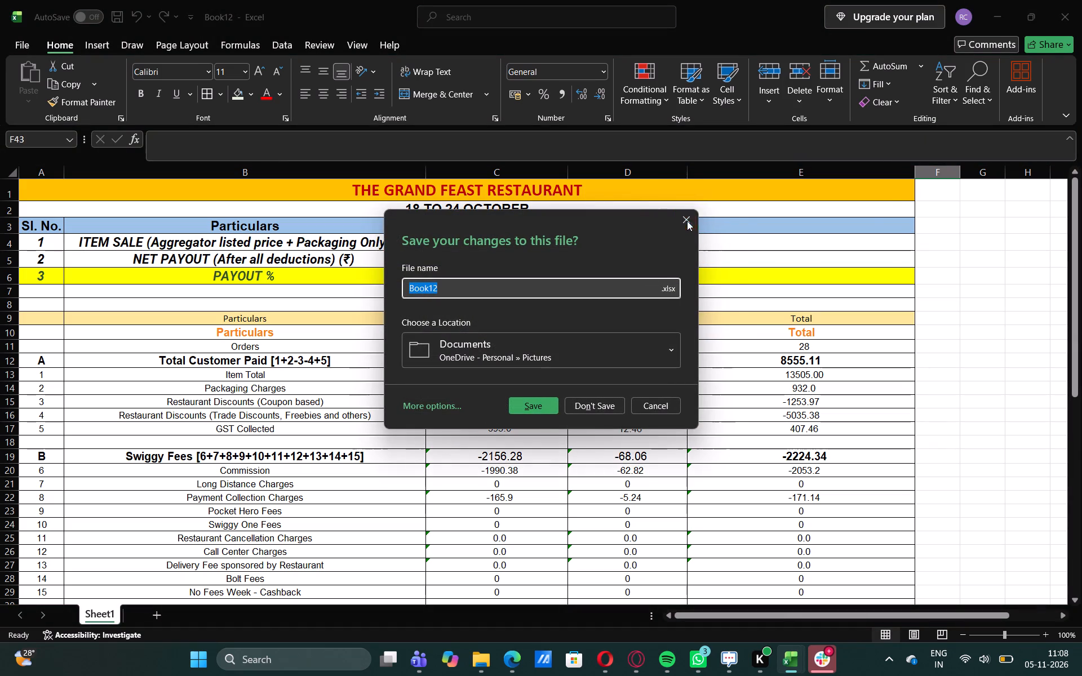
{"action": "left_click", "coordinate": [482, 210]}
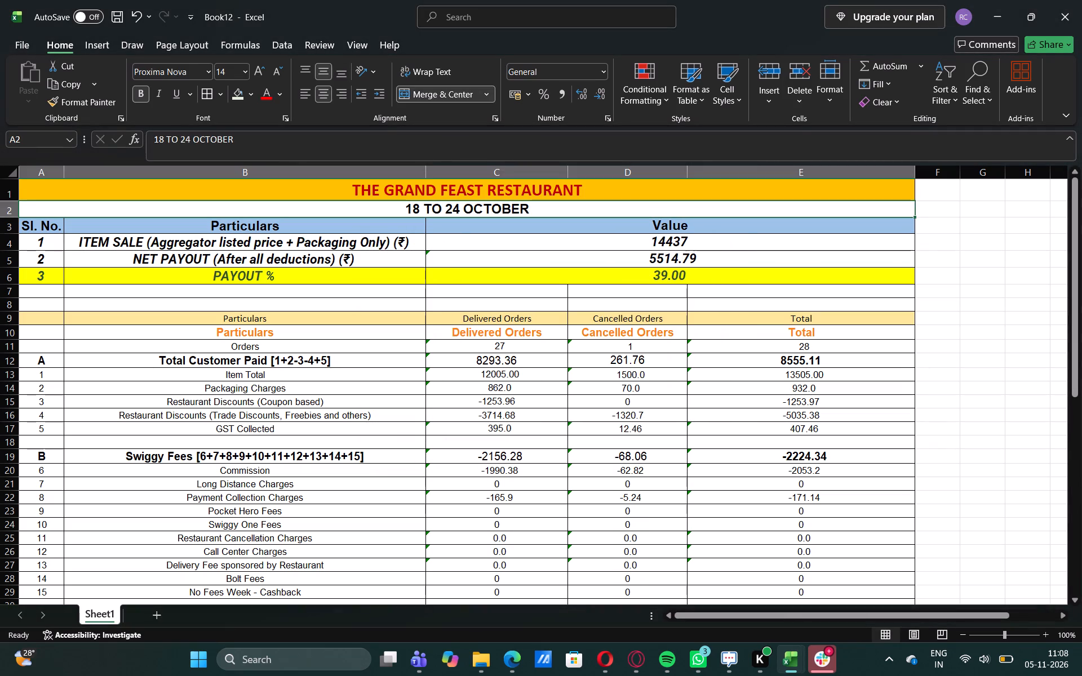
{"action": "key", "text": "BackSpace"}
{"action": "type", "text": "25 TO"}
{"action": "key", "text": "space"}
{"action": "type", "text": "31"}
{"action": "key", "text": "space"}
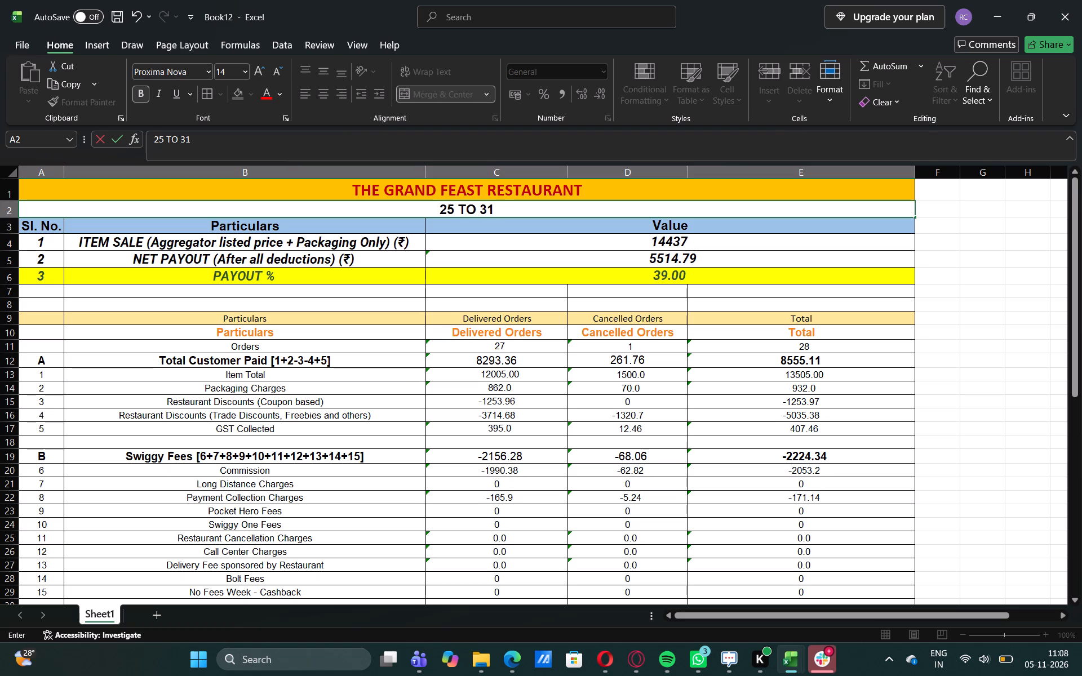
{"action": "type", "text": "OCTOBER"}
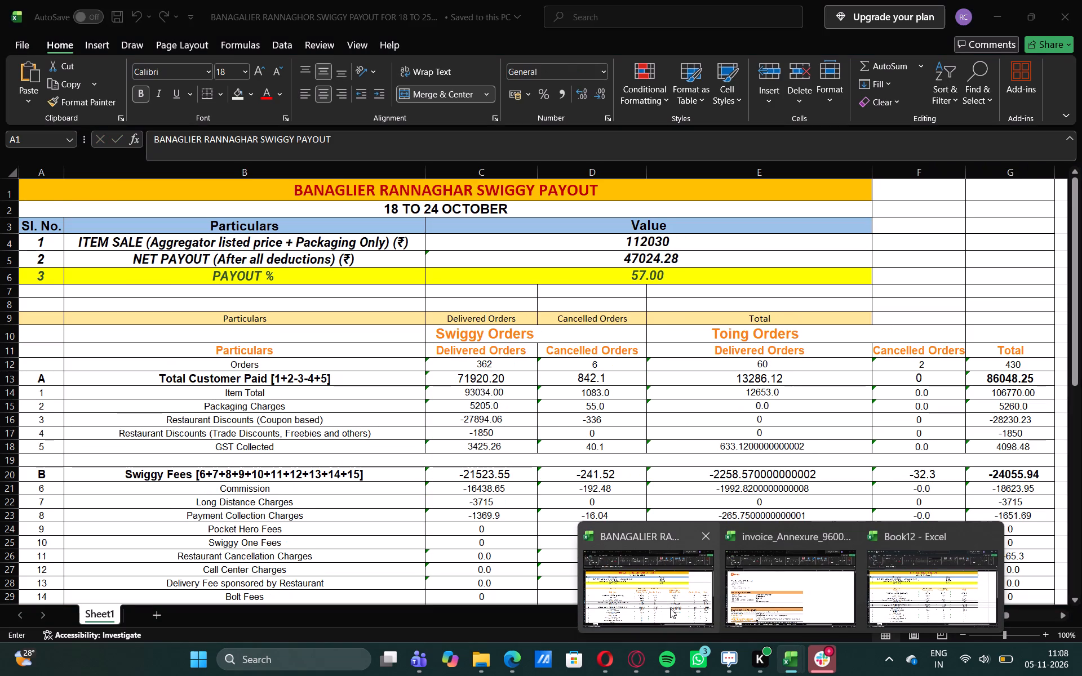
{"action": "left_click", "coordinate": [790, 593]}
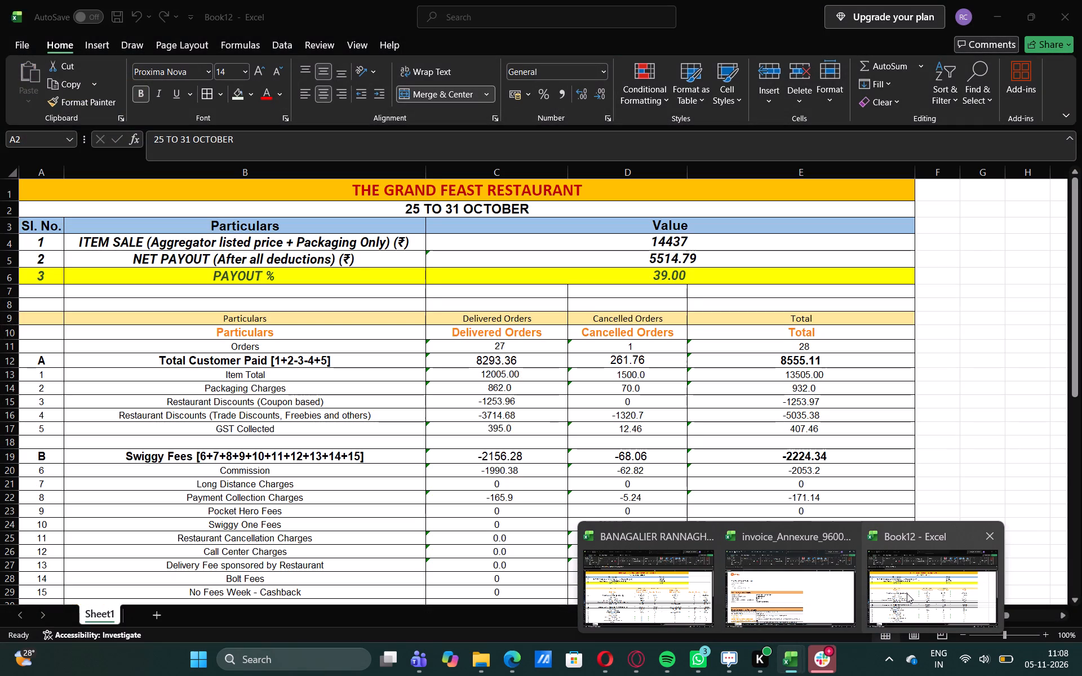
{"action": "left_click", "coordinate": [907, 593]}
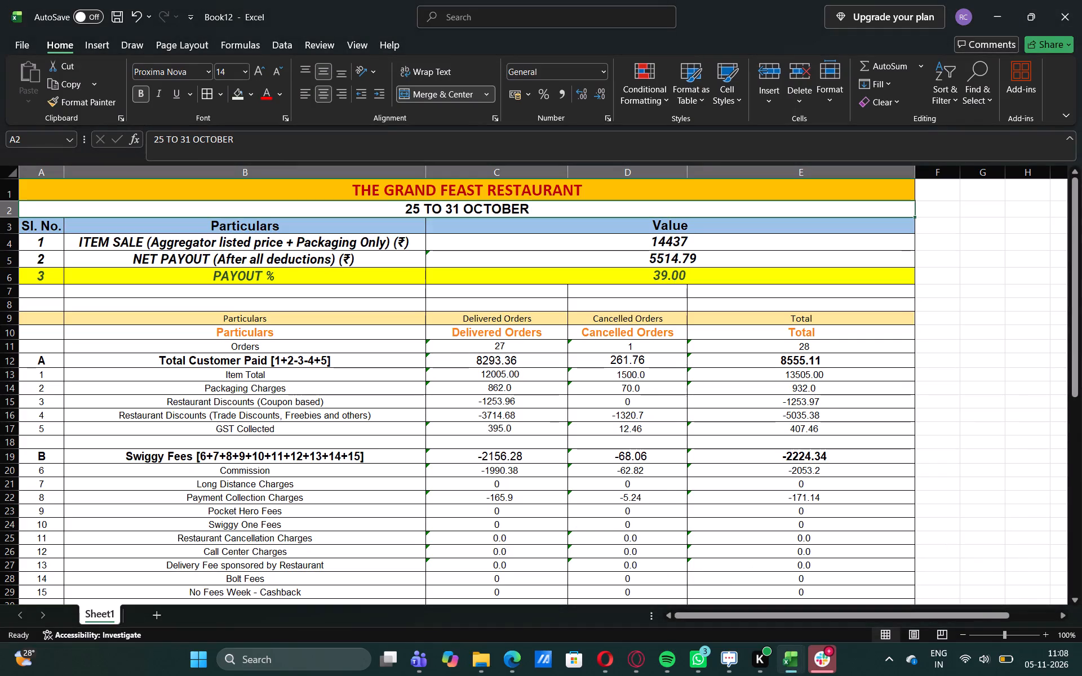
Save Book12 in the Documents folder as an Excel Workbook named THE GRAND FEAST SWIGGY PAYOUT FOR 25 TO 31 OCT, and minimise it.
{"action": "left_click", "coordinate": [19, 46]}
{"action": "left_click", "coordinate": [47, 262]}
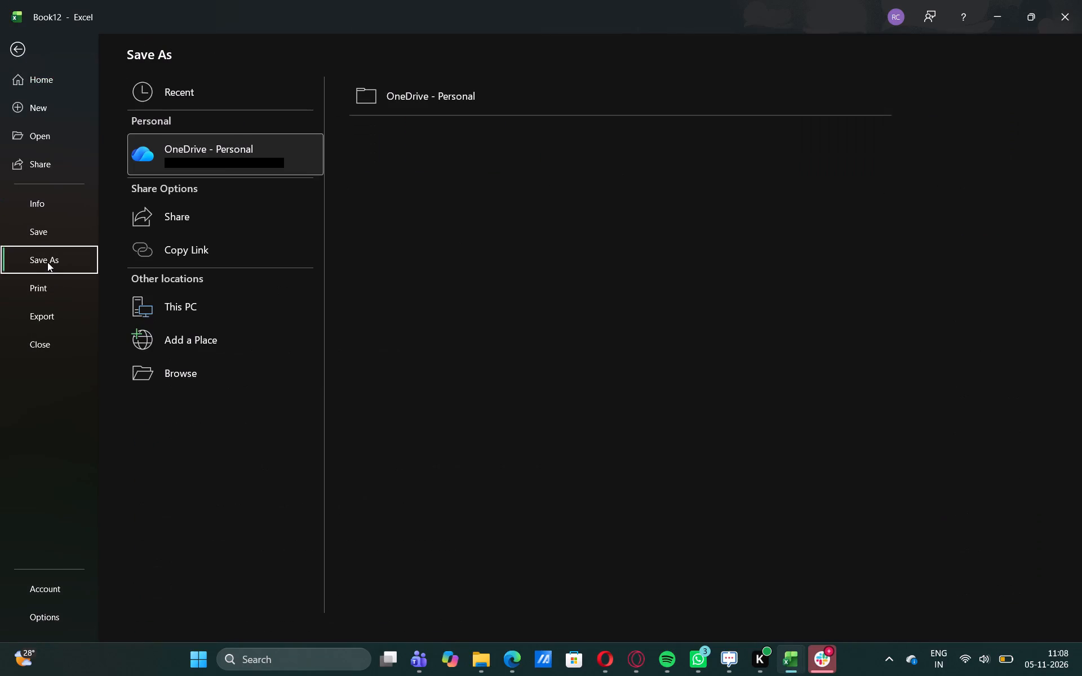
{"action": "left_click", "coordinate": [157, 380]}
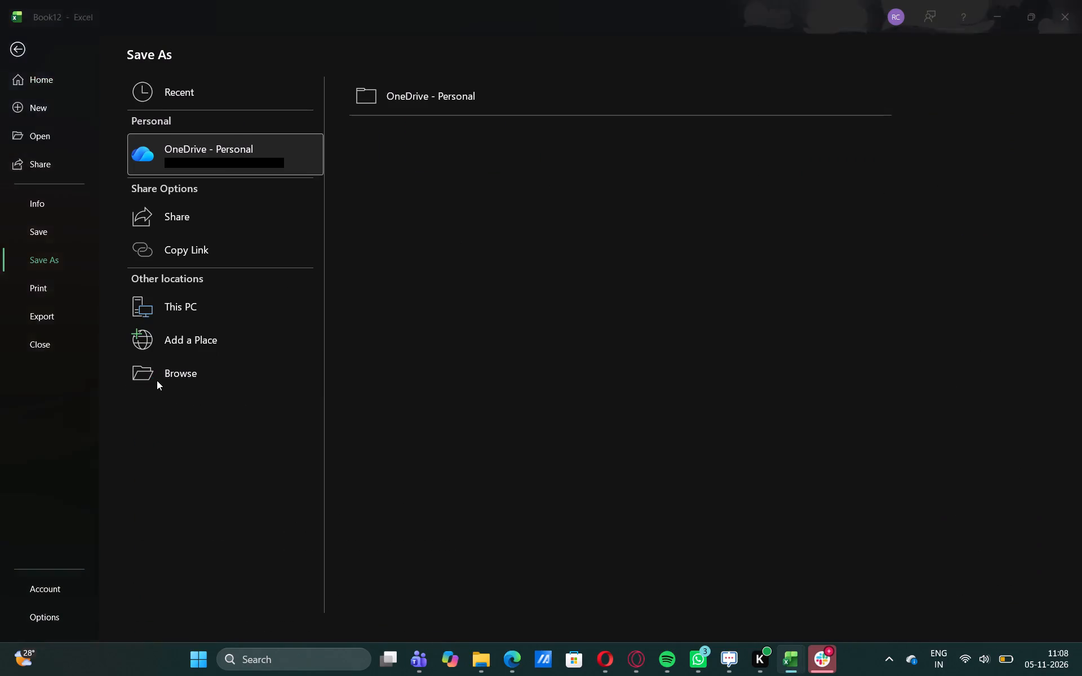
{"action": "key", "text": "BackSpace"}
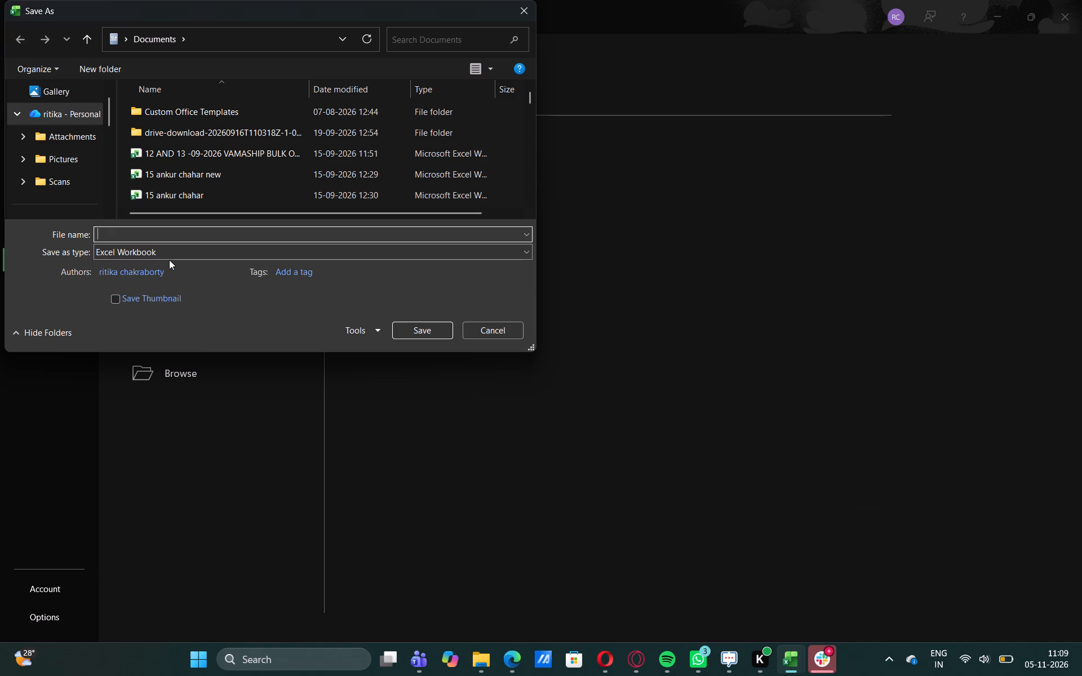
{"action": "type", "text": "THE GRAN"}
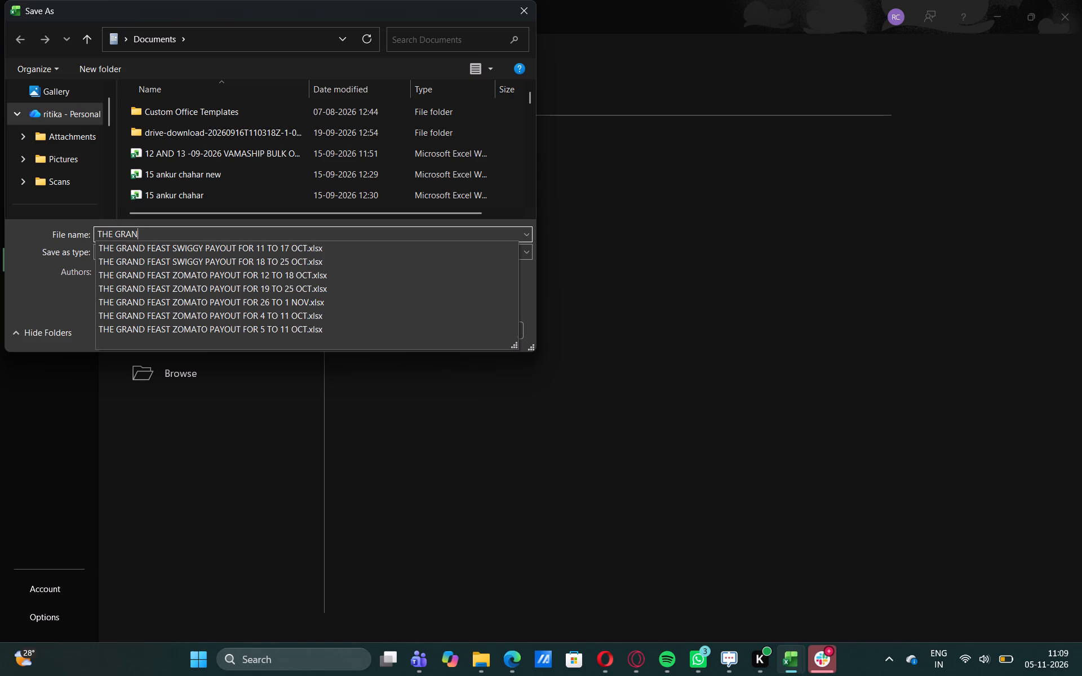
{"action": "type", "text": "D FEAST"}
{"action": "key", "text": "space"}
{"action": "type", "text": "SWIGGY PAYOUT FOR 25 TO 31 OCT"}
{"action": "left_click", "coordinate": [428, 328]}
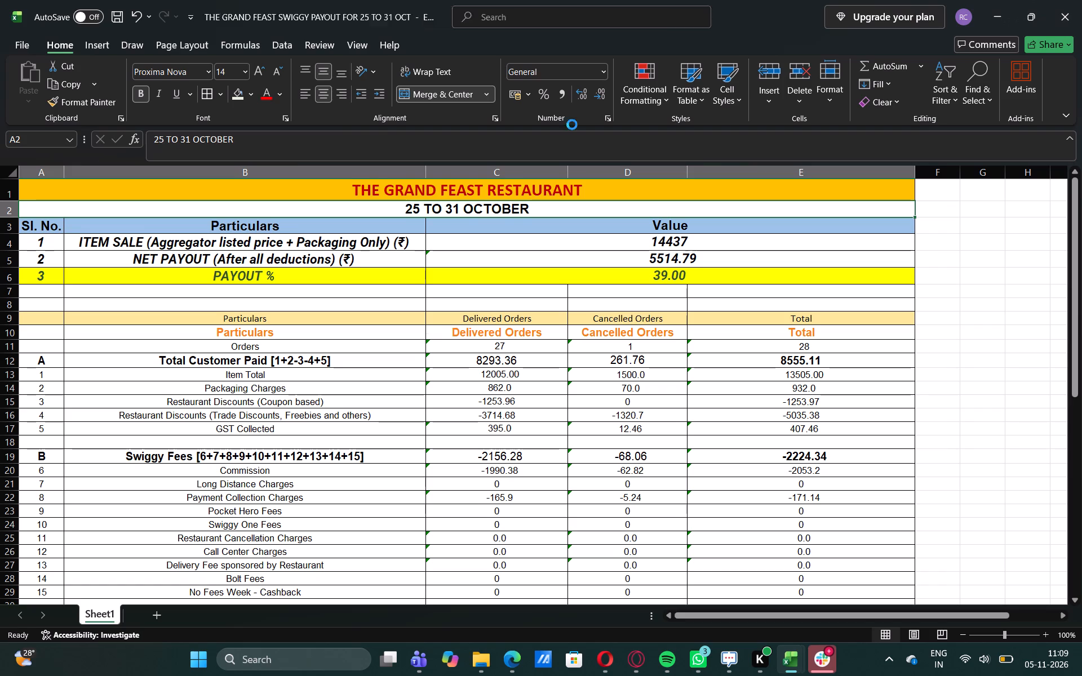
{"action": "left_click", "coordinate": [992, 11]}
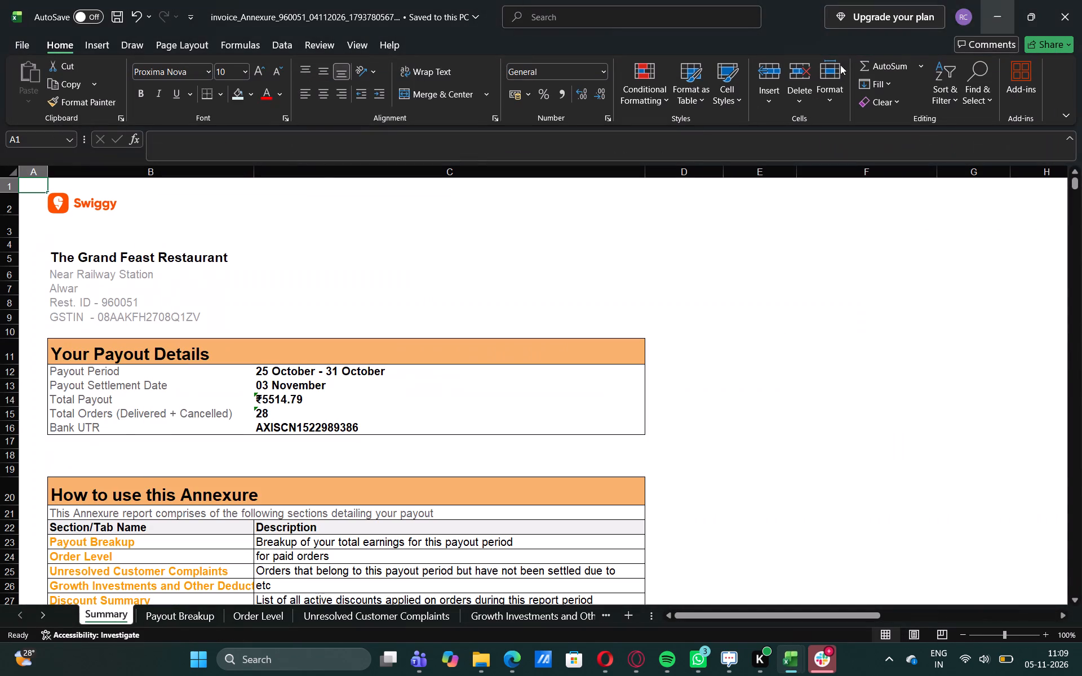
Minimise the annexure and BANAGALIER RANNAGHOR workbooks and show the Home view with recent files in File Explorer.
{"action": "left_click", "coordinate": [987, 11]}
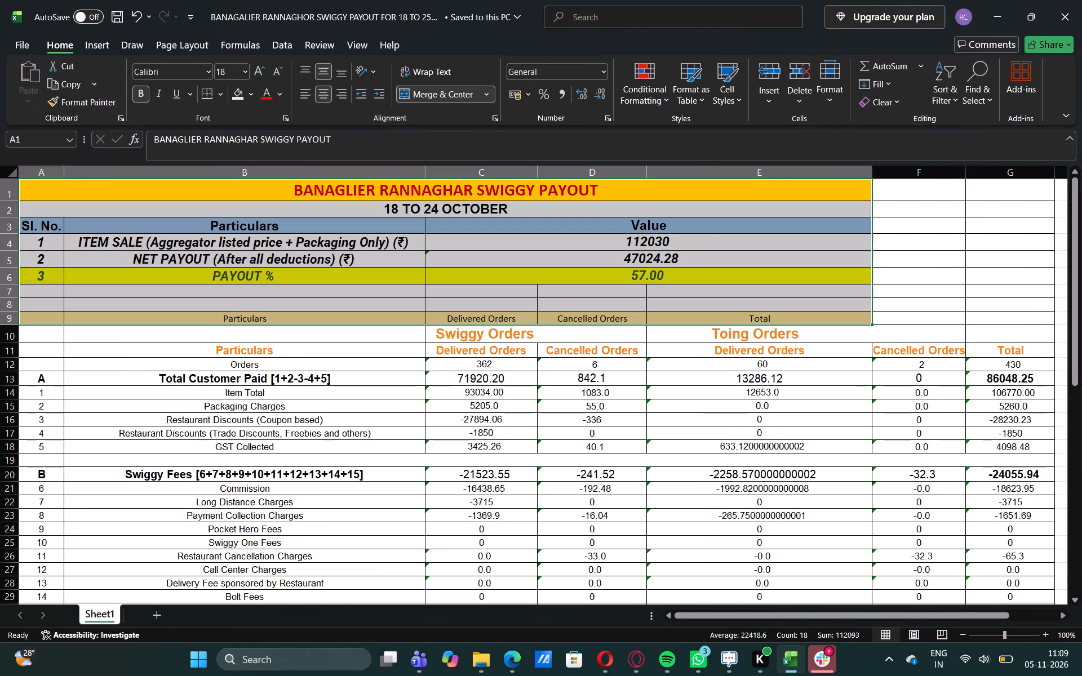
{"action": "left_click", "coordinate": [1004, 5]}
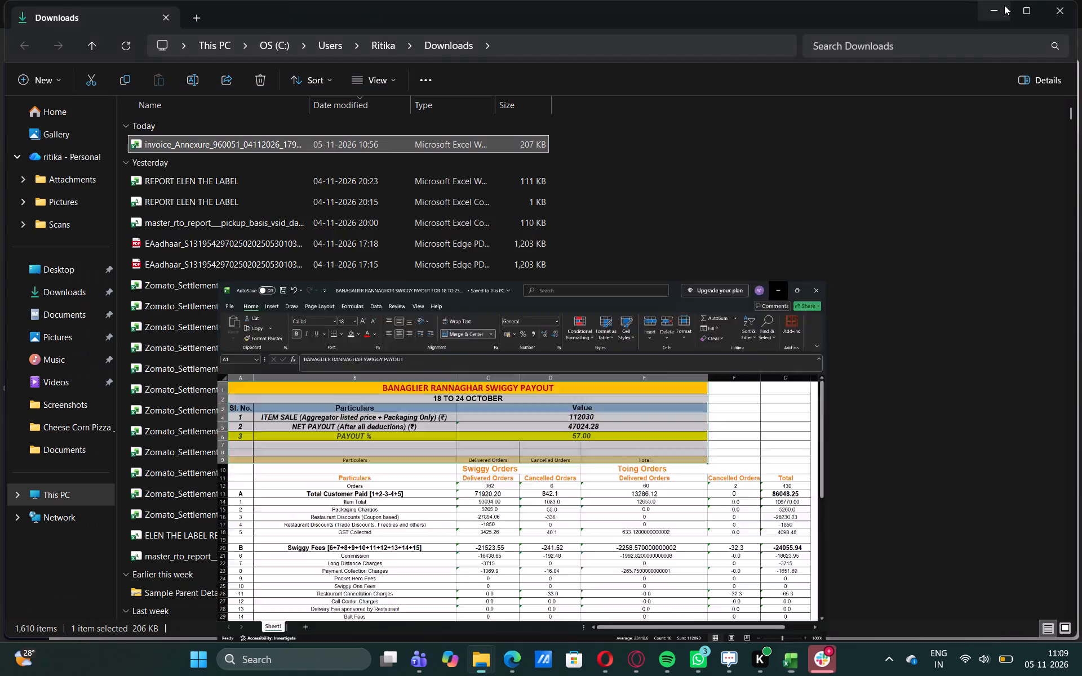
{"action": "double_click", "coordinate": [76, 112]}
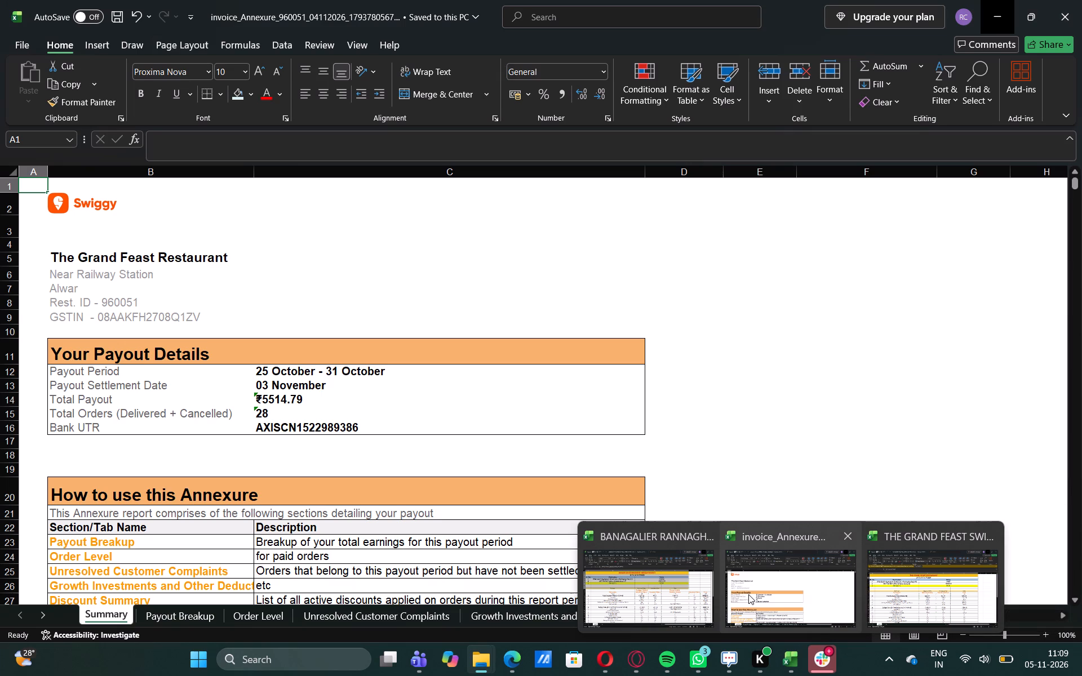
Close the invoice annexure workbook and the BANAGALIER RANNAGHOR SWIGGY PAYOUT workbook, leaving THE GRAND FEAST workbook open.
{"action": "left_click", "coordinate": [847, 539]}
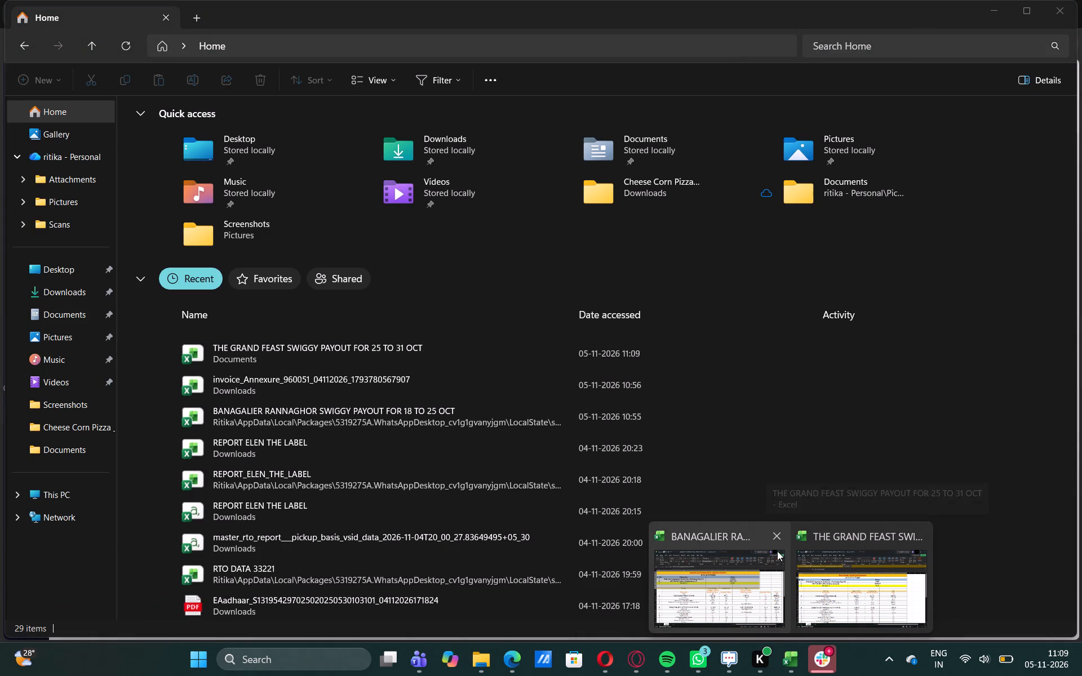
{"action": "left_click", "coordinate": [775, 537]}
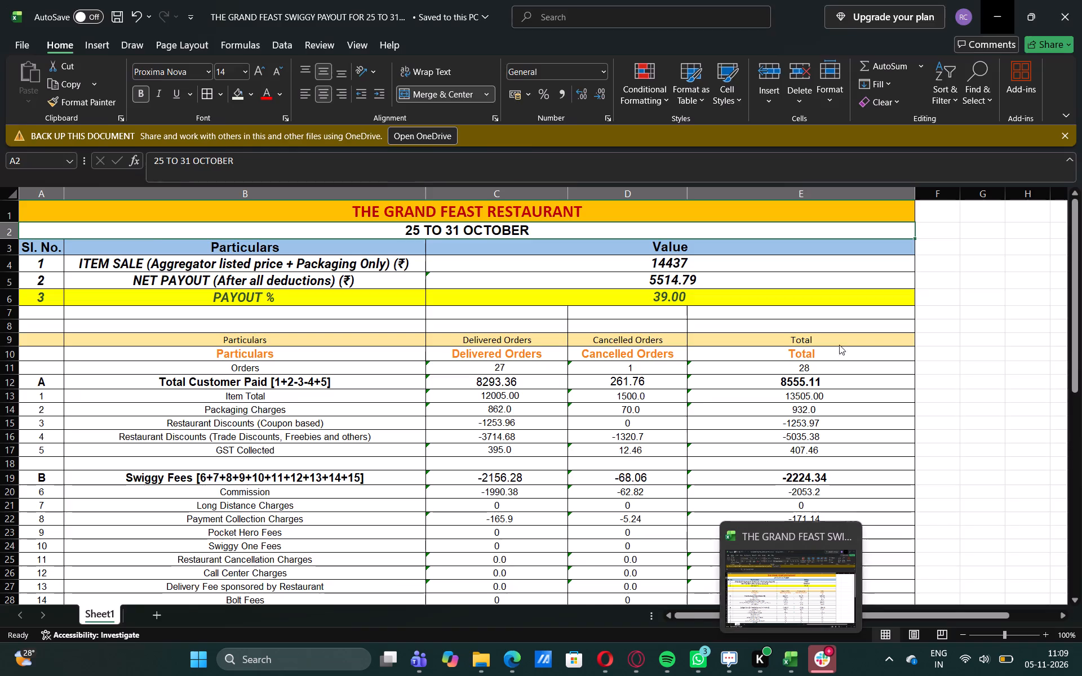
Share the recent file THE GRAND FEAST SWIGGY PAYOUT FOR 25 TO 31 OCT from File Explorer using WhatsApp.
{"action": "right_click", "coordinate": [368, 349]}
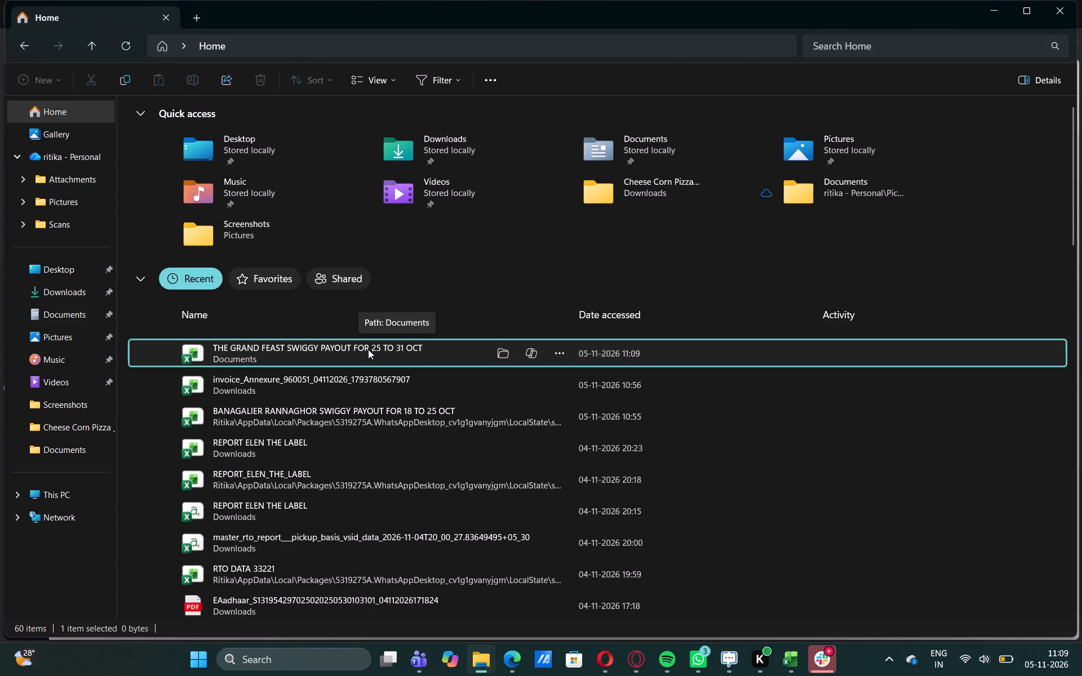
{"action": "left_click", "coordinate": [433, 157]}
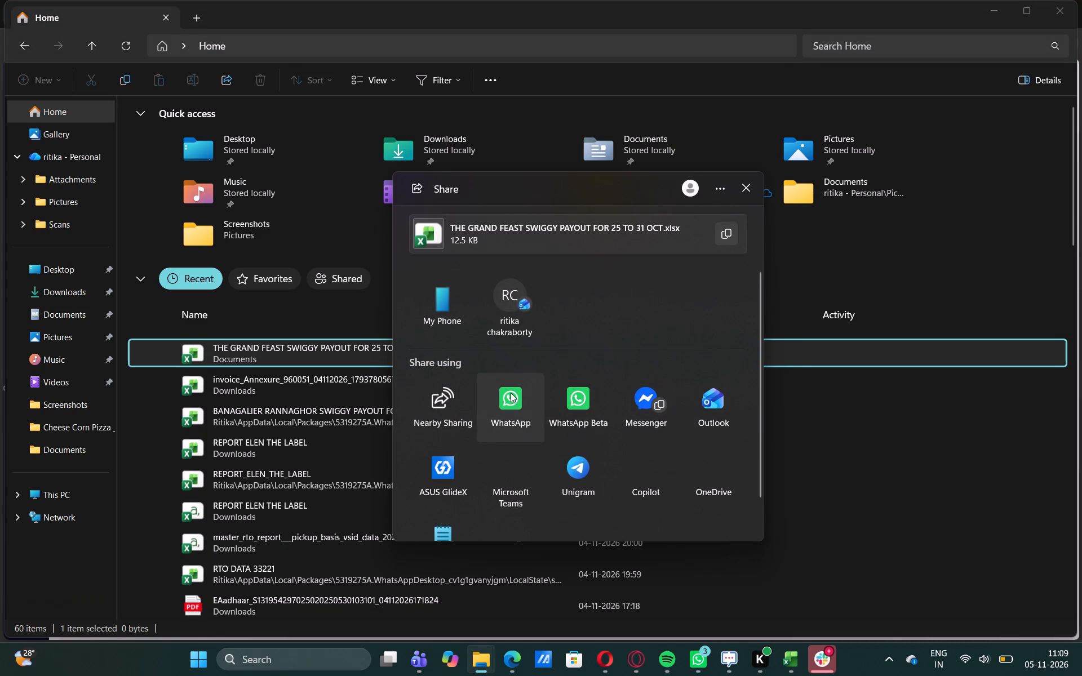
{"action": "left_click", "coordinate": [511, 393]}
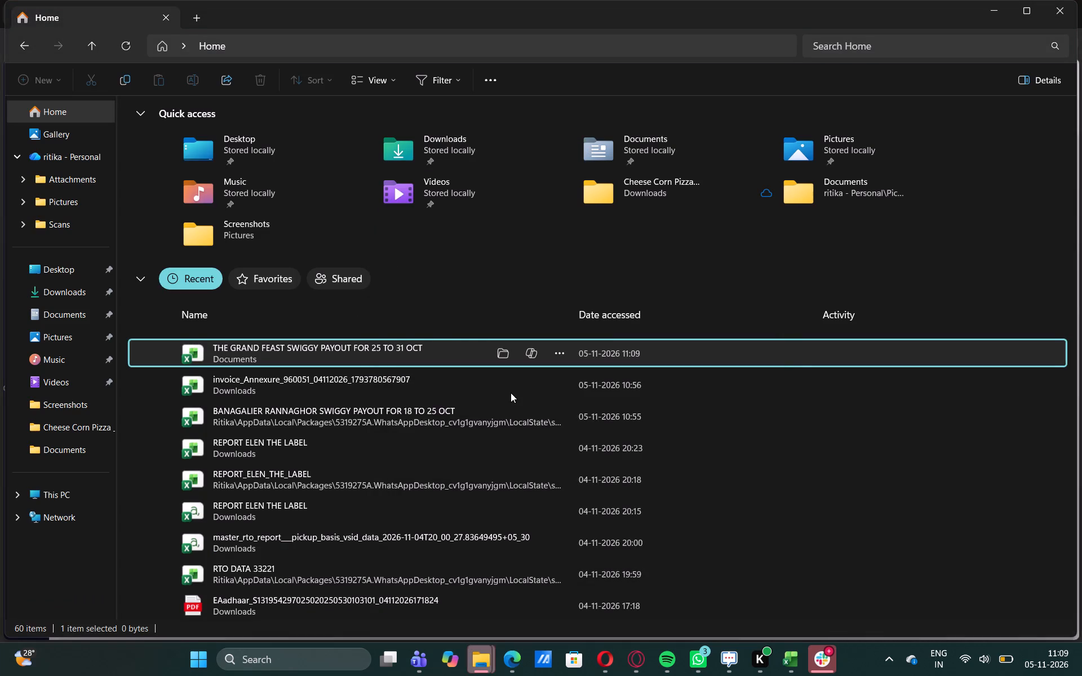